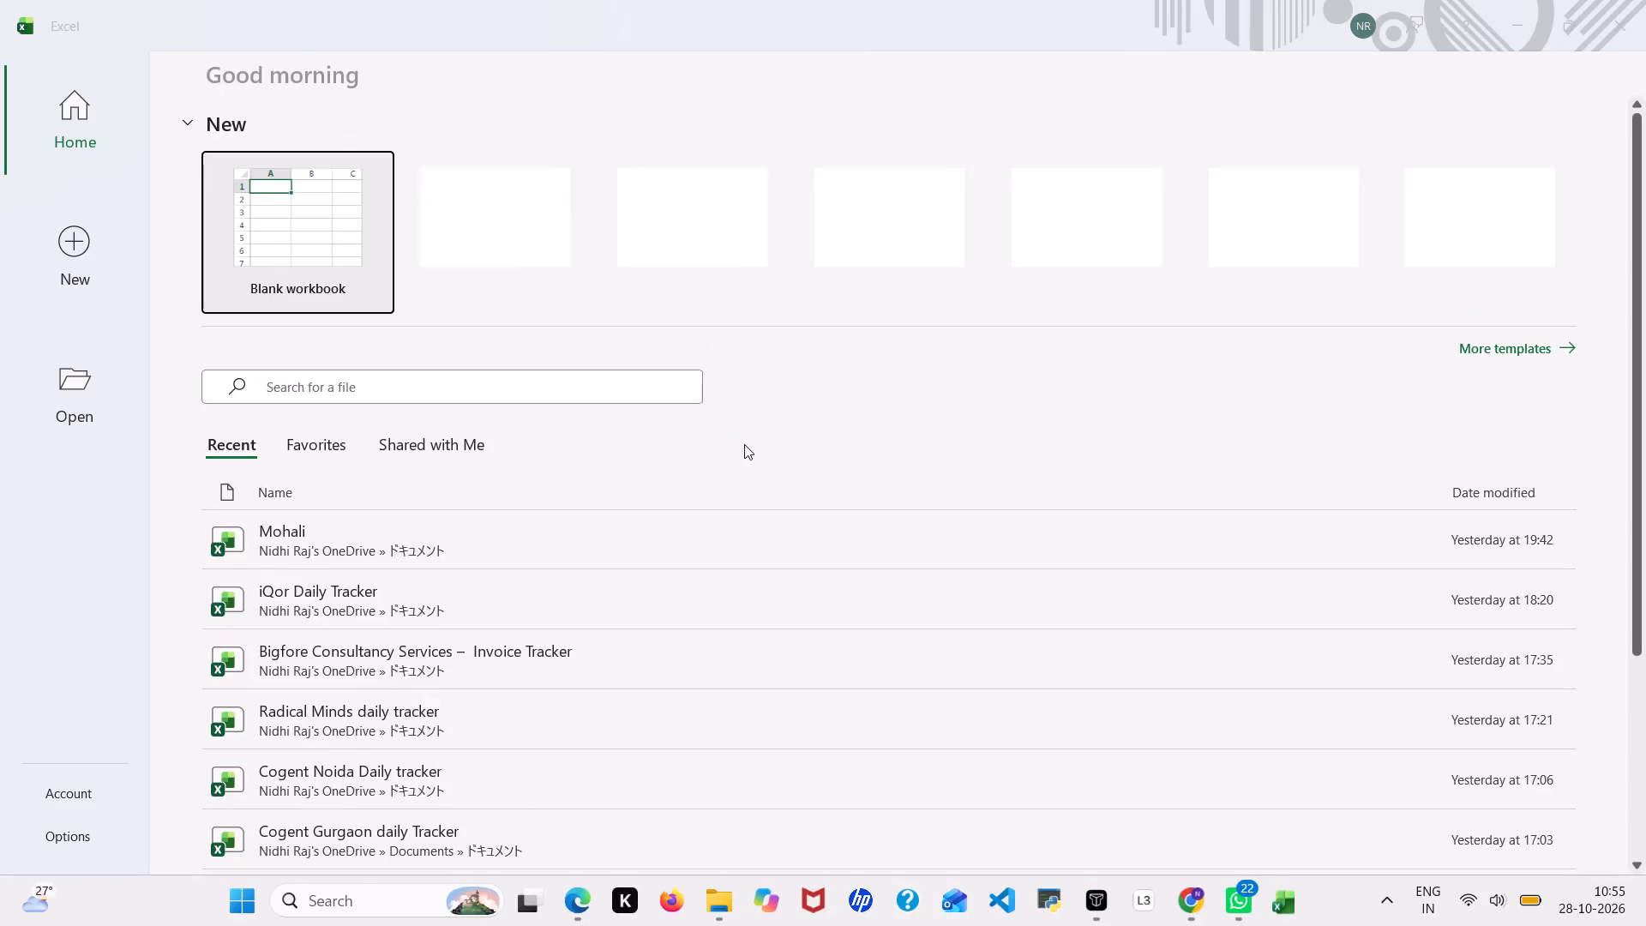
Create a new blank workbook.
click(345, 268)
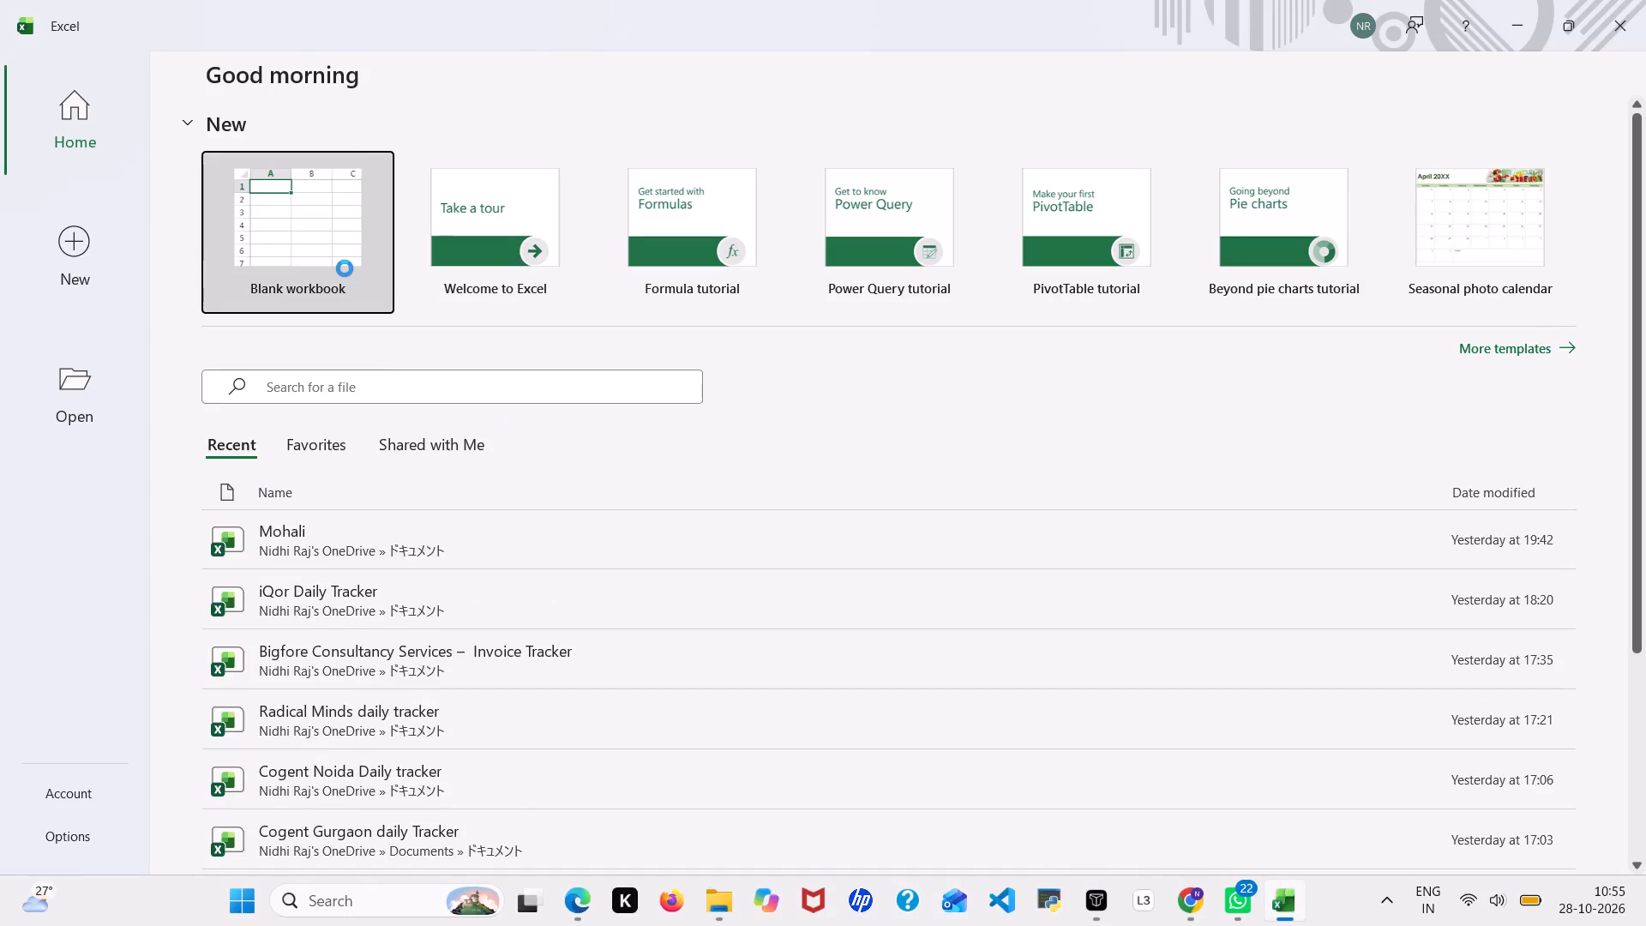
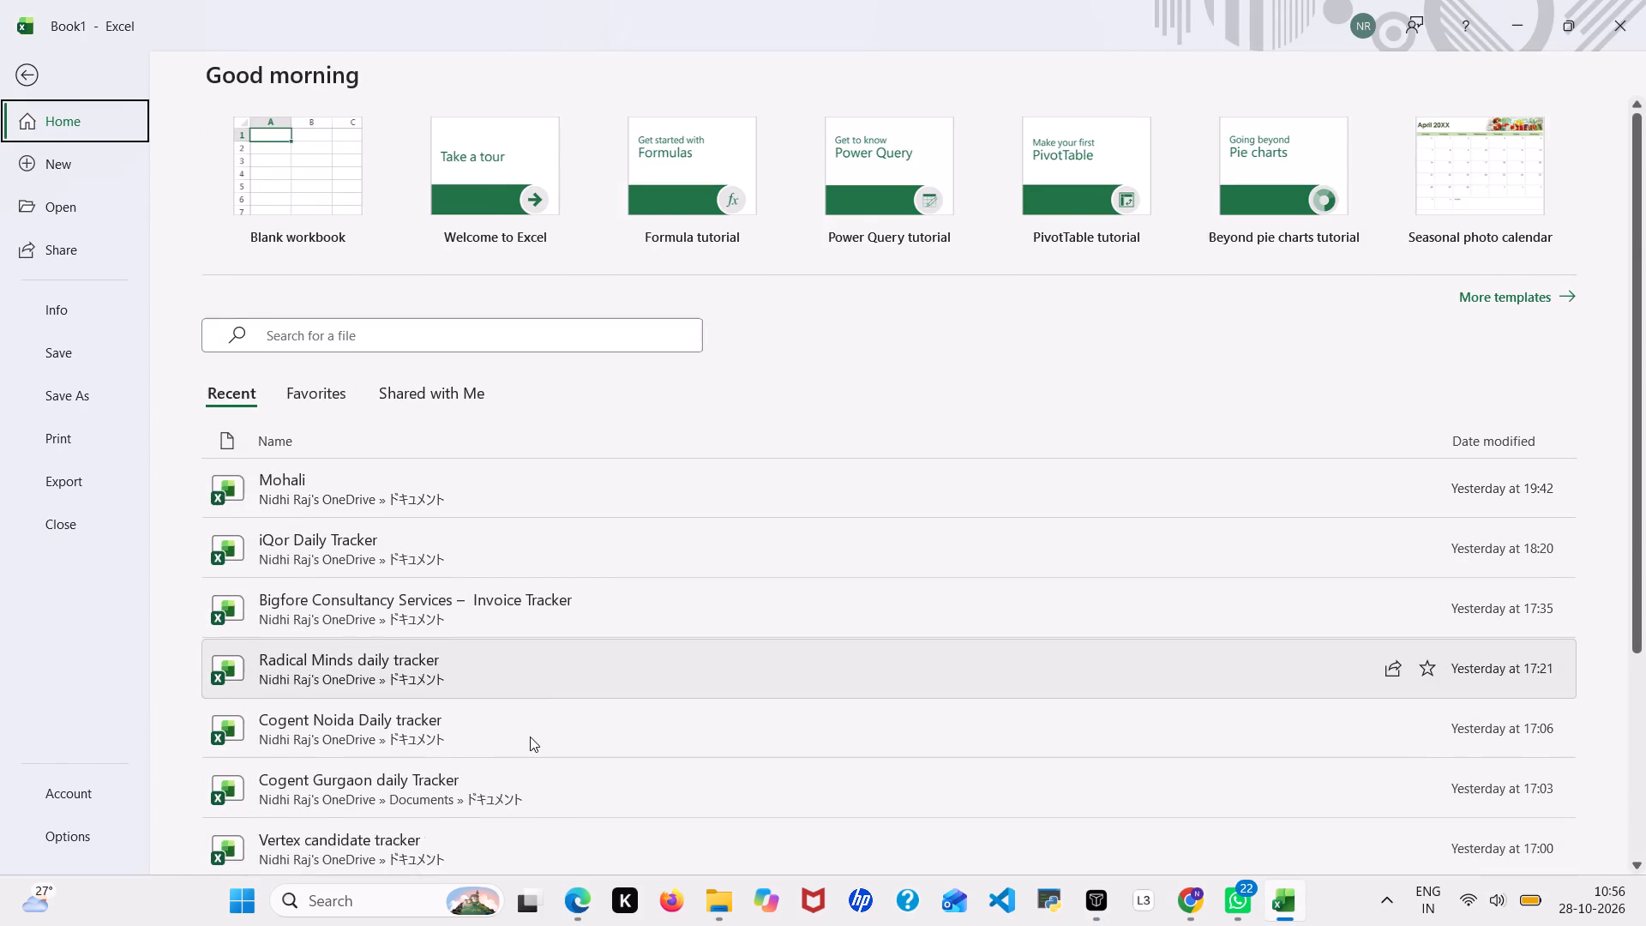
Open the recent workbook Vertex candidate tracker.
scroll(530, 737, down, 1)
double_click(504, 675)
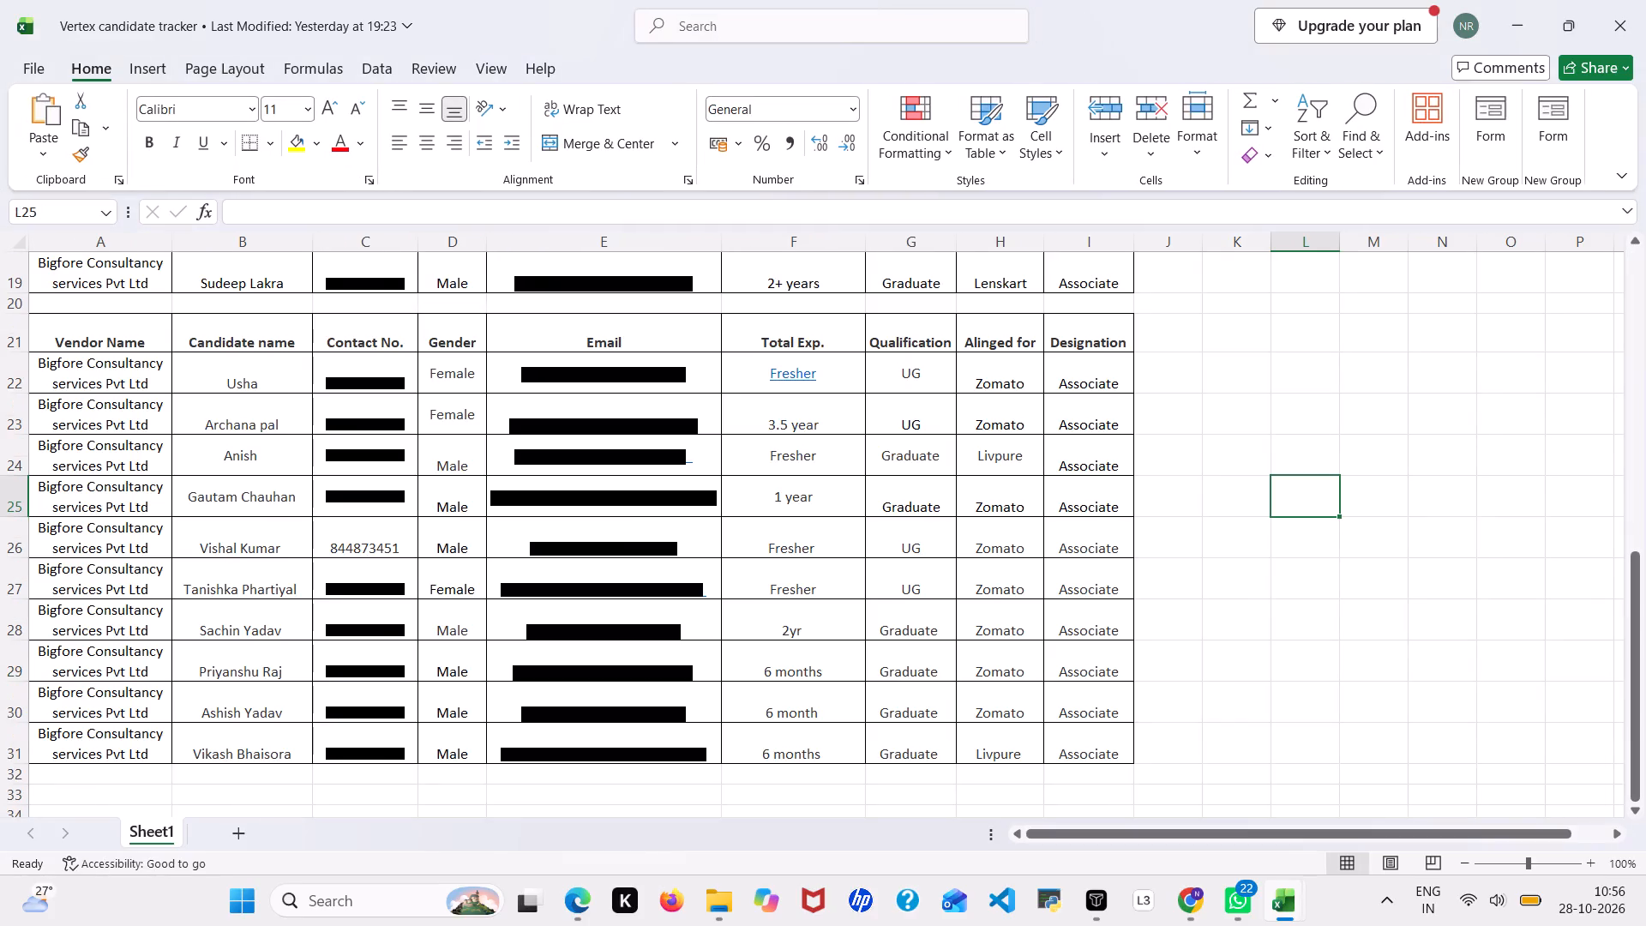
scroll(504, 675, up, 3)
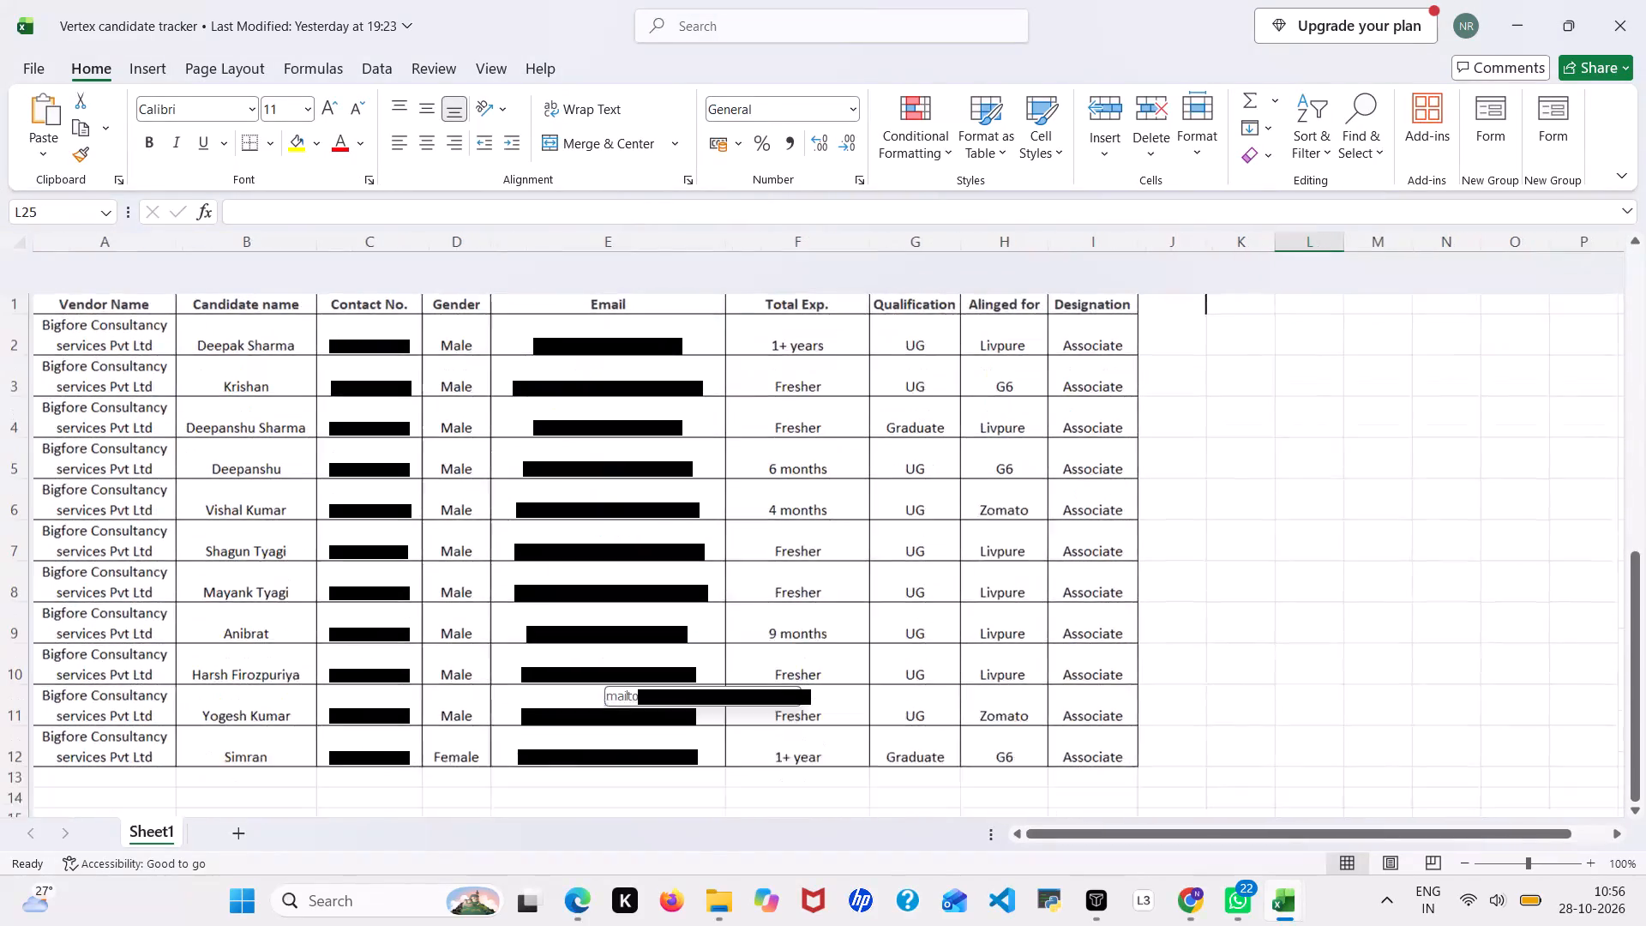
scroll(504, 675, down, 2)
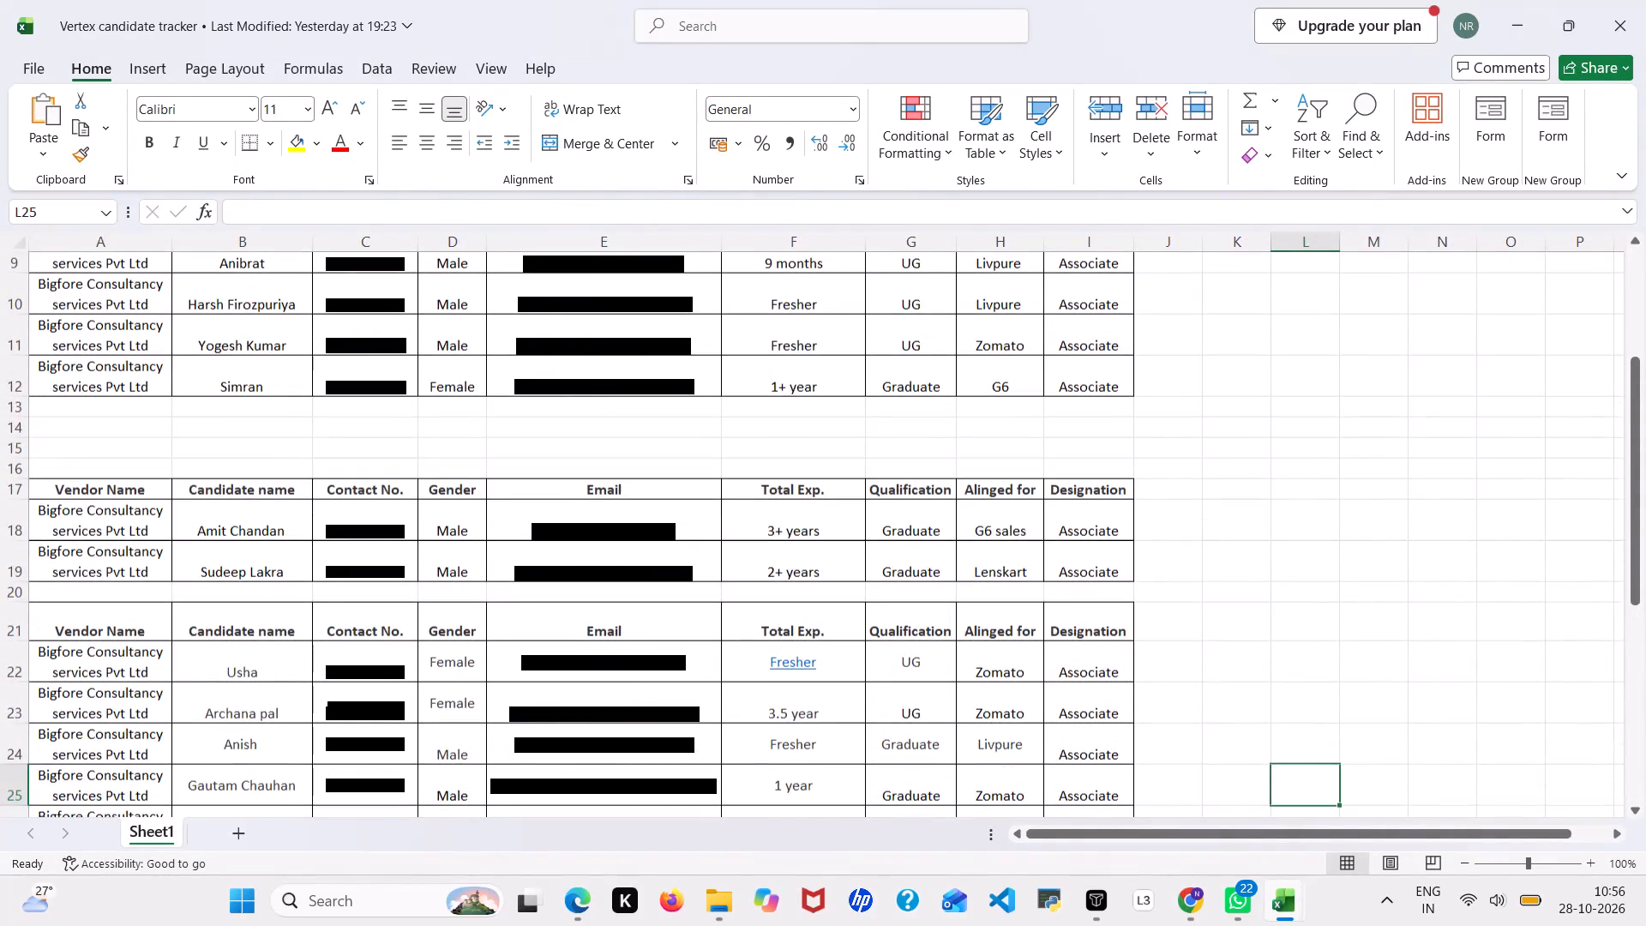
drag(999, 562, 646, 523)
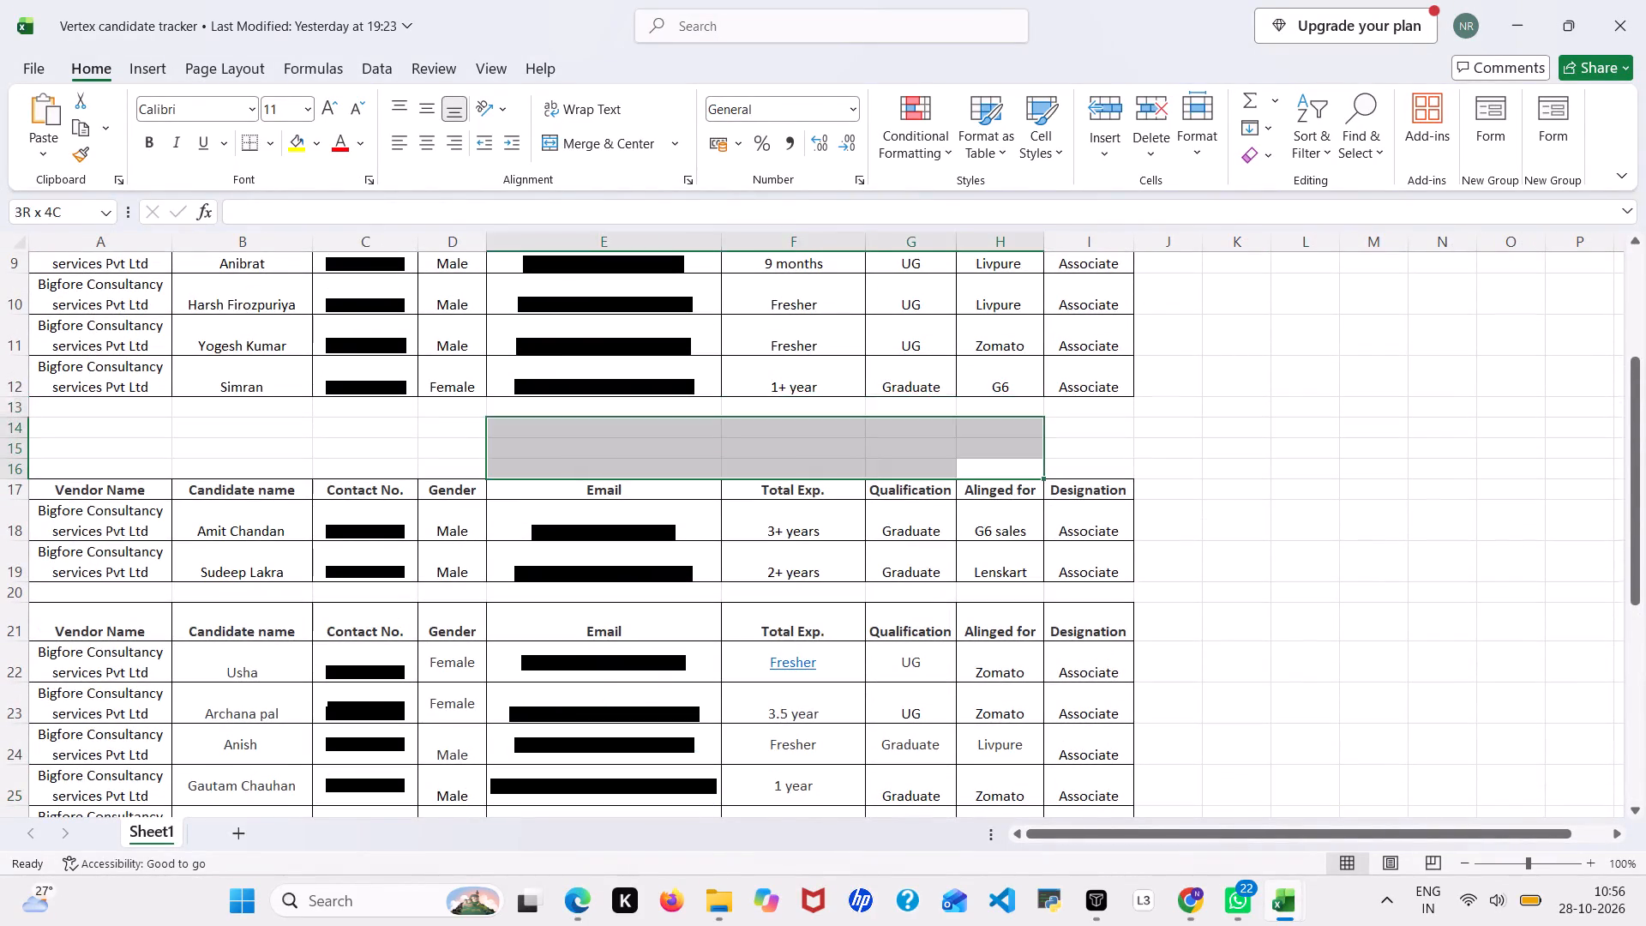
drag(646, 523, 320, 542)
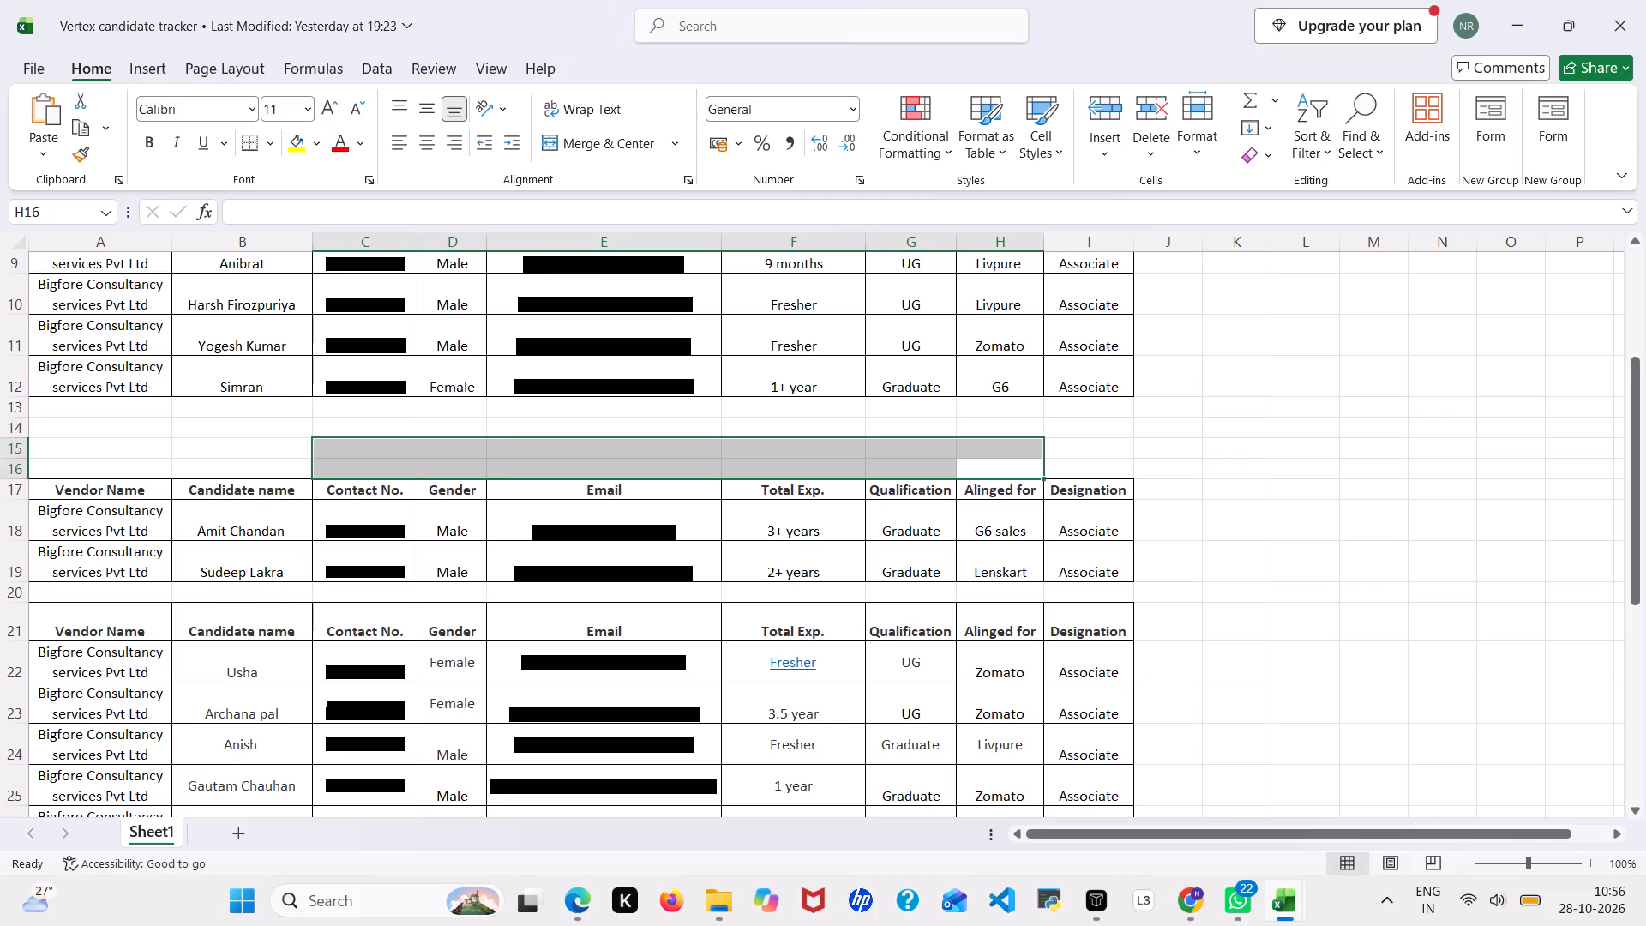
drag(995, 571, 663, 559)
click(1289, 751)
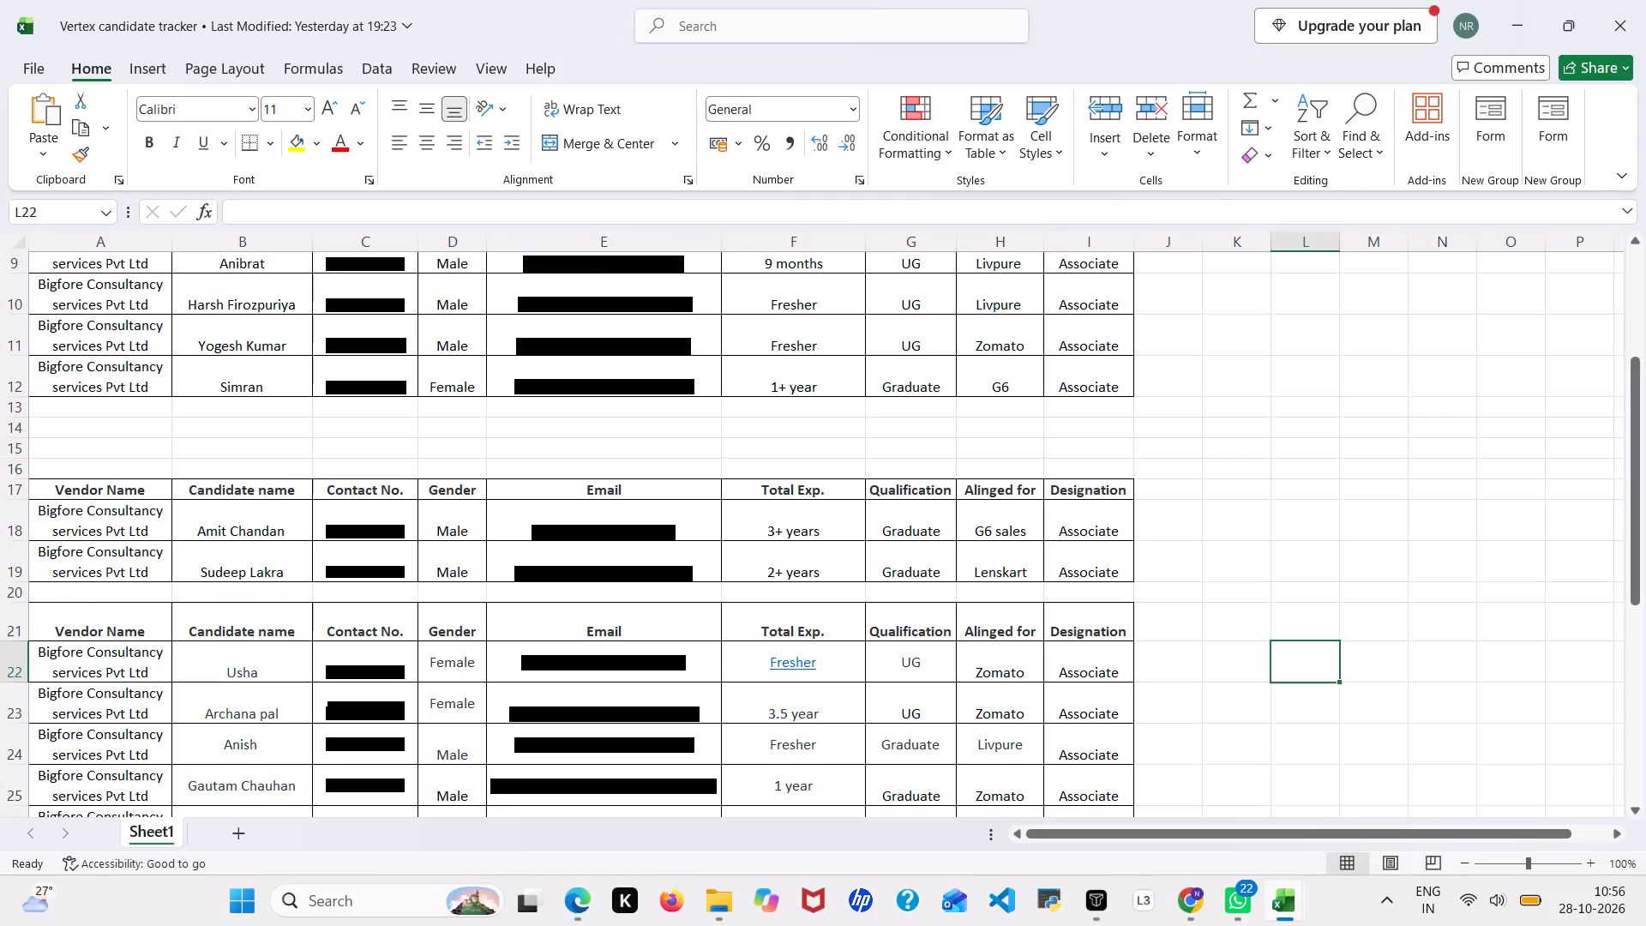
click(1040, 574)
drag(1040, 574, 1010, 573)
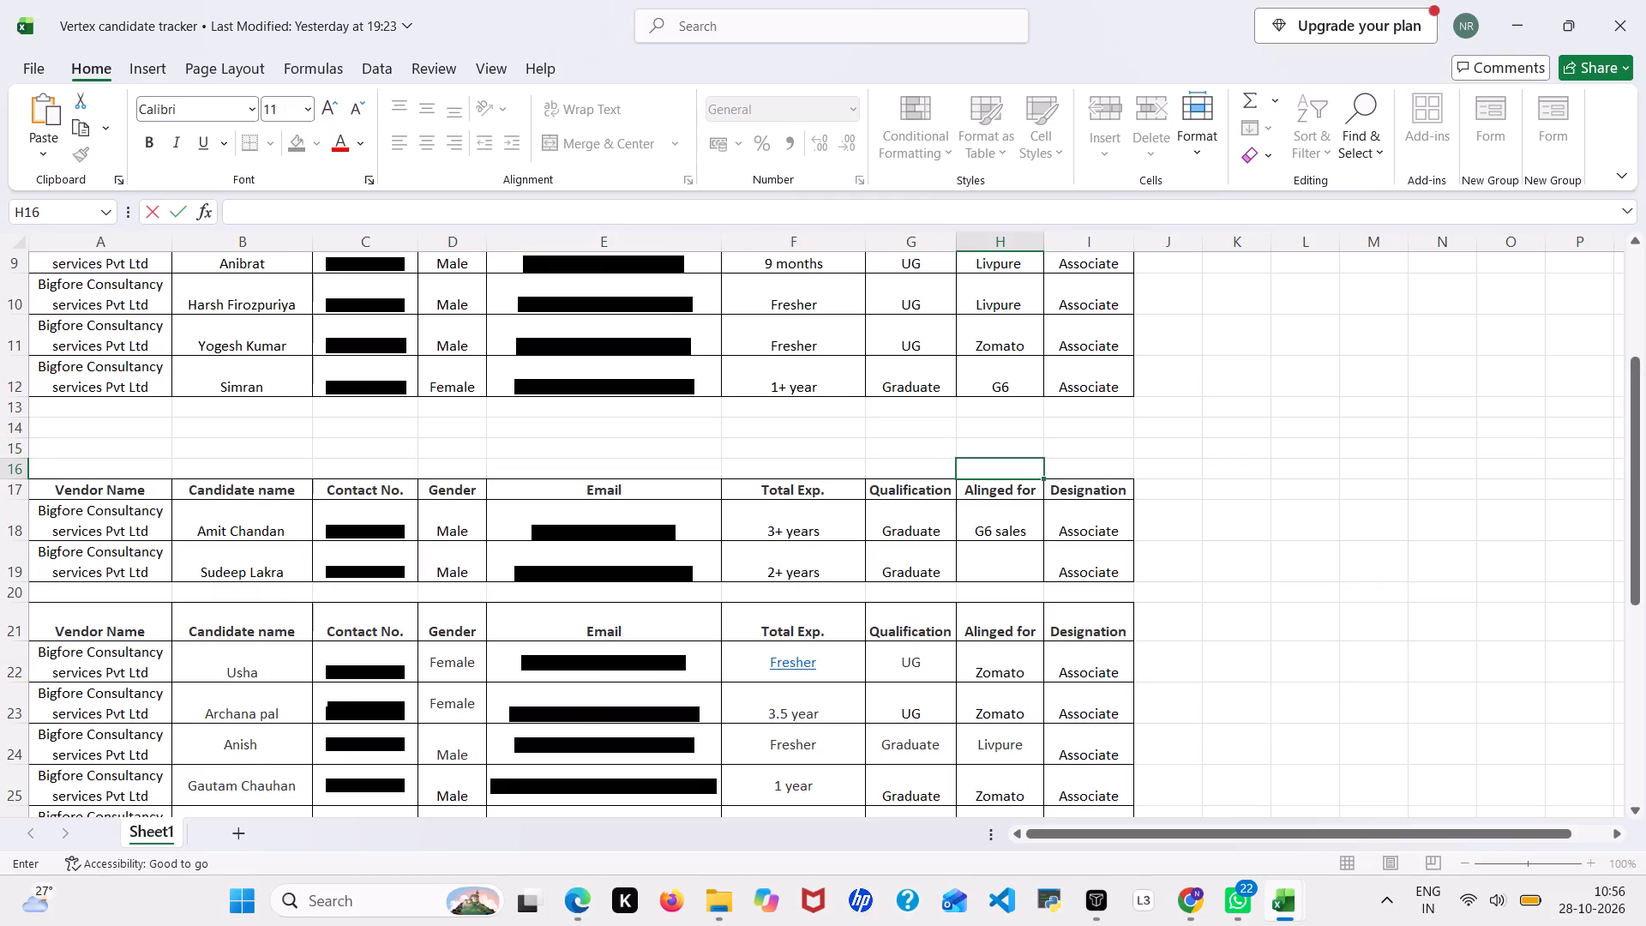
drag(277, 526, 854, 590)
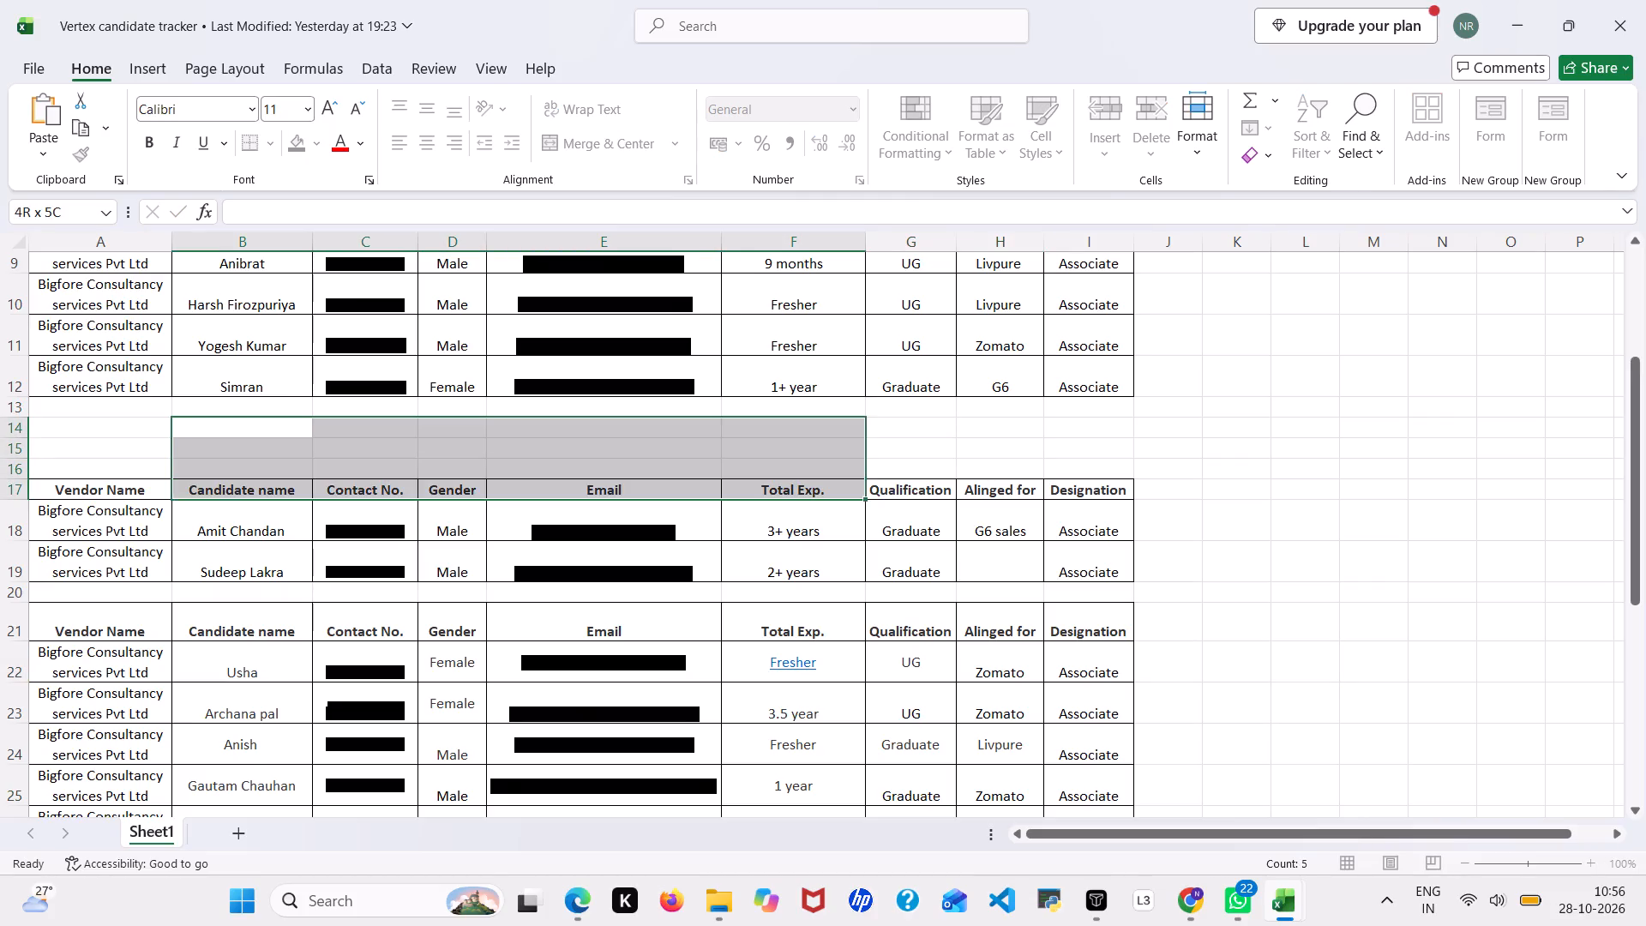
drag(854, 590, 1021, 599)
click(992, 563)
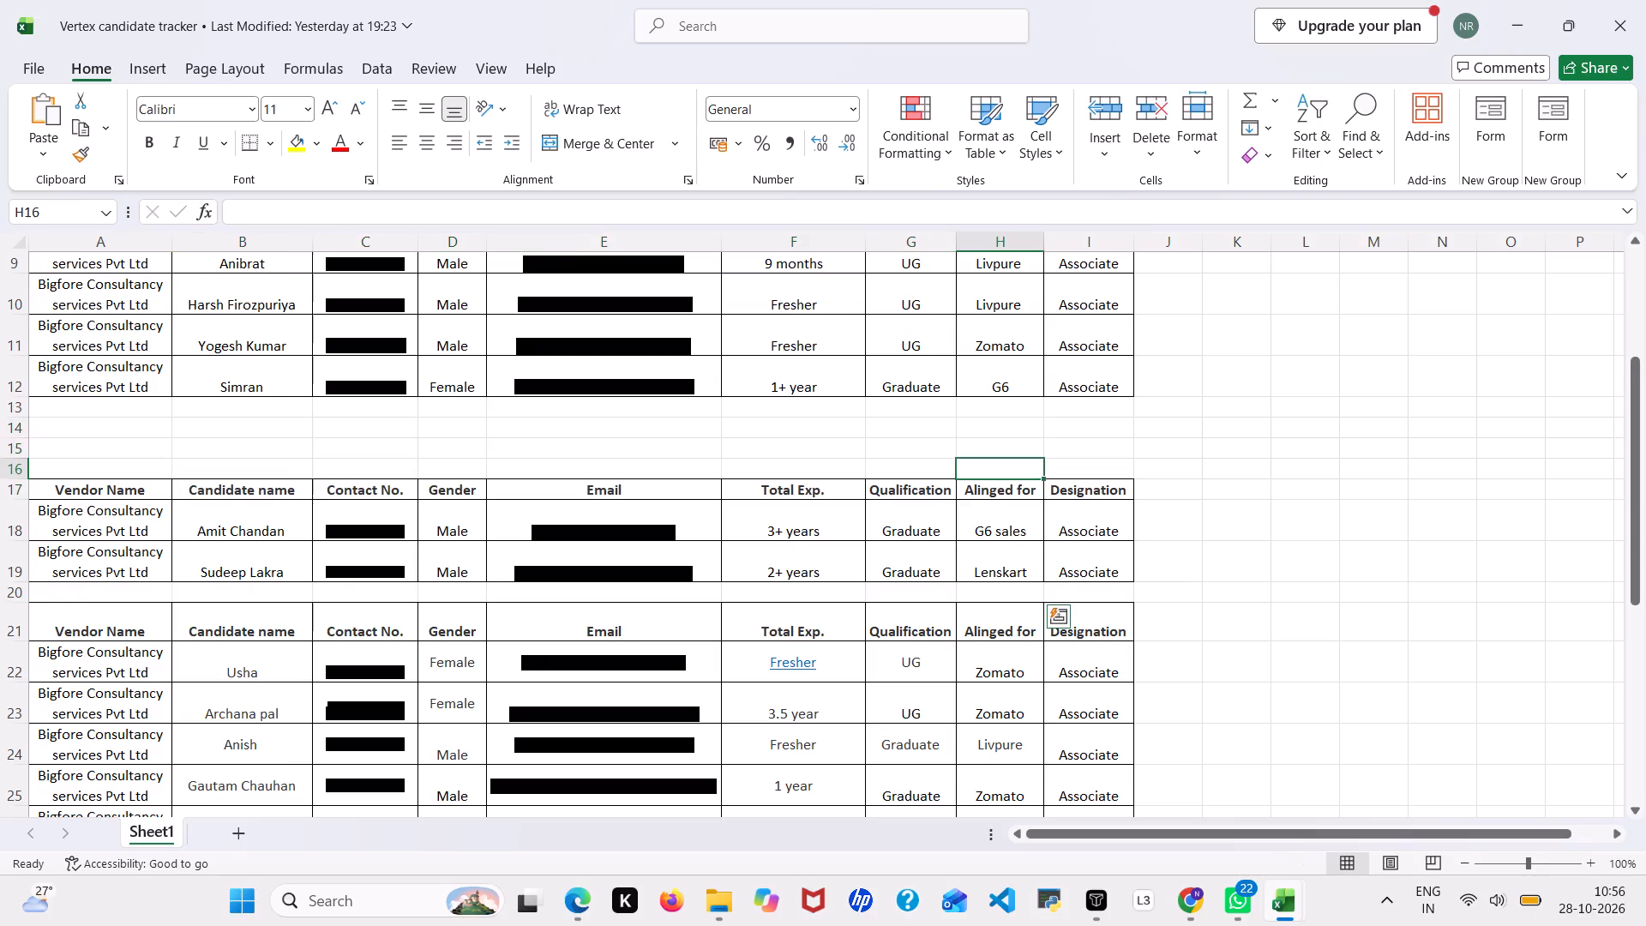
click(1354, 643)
Clear the Alinged for entries of the two candidates in rows 18 and 19 of the second table.
click(991, 573)
key(Delete)
key(Down)
key(Down)
key(Delete)
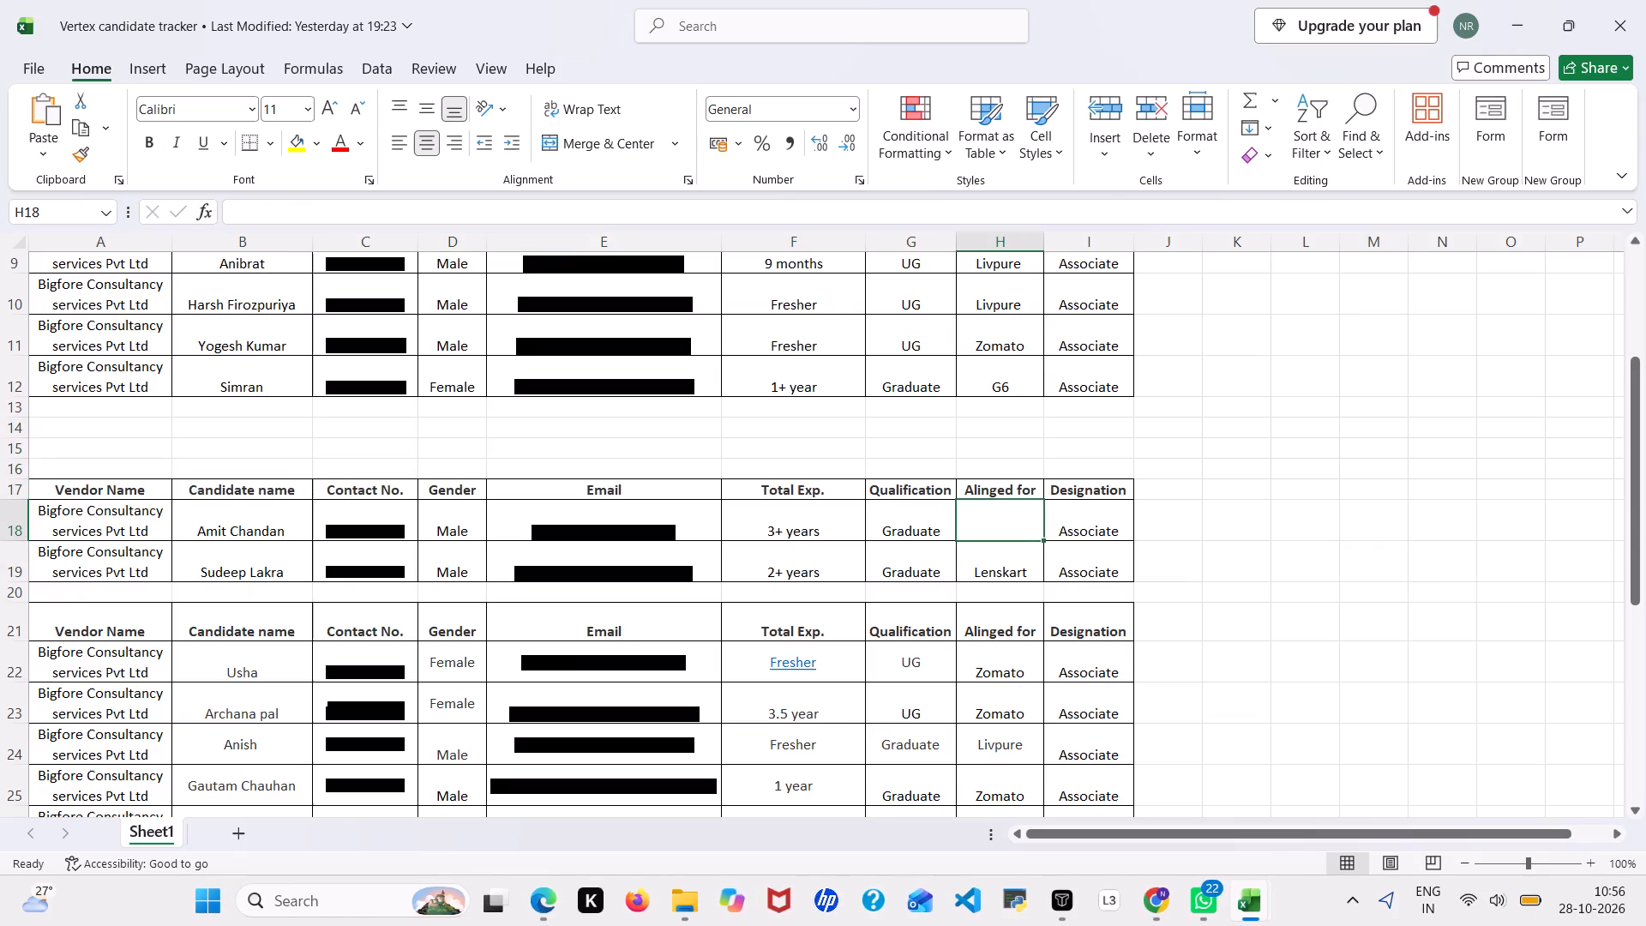
key(Down)
key(BackSpace)
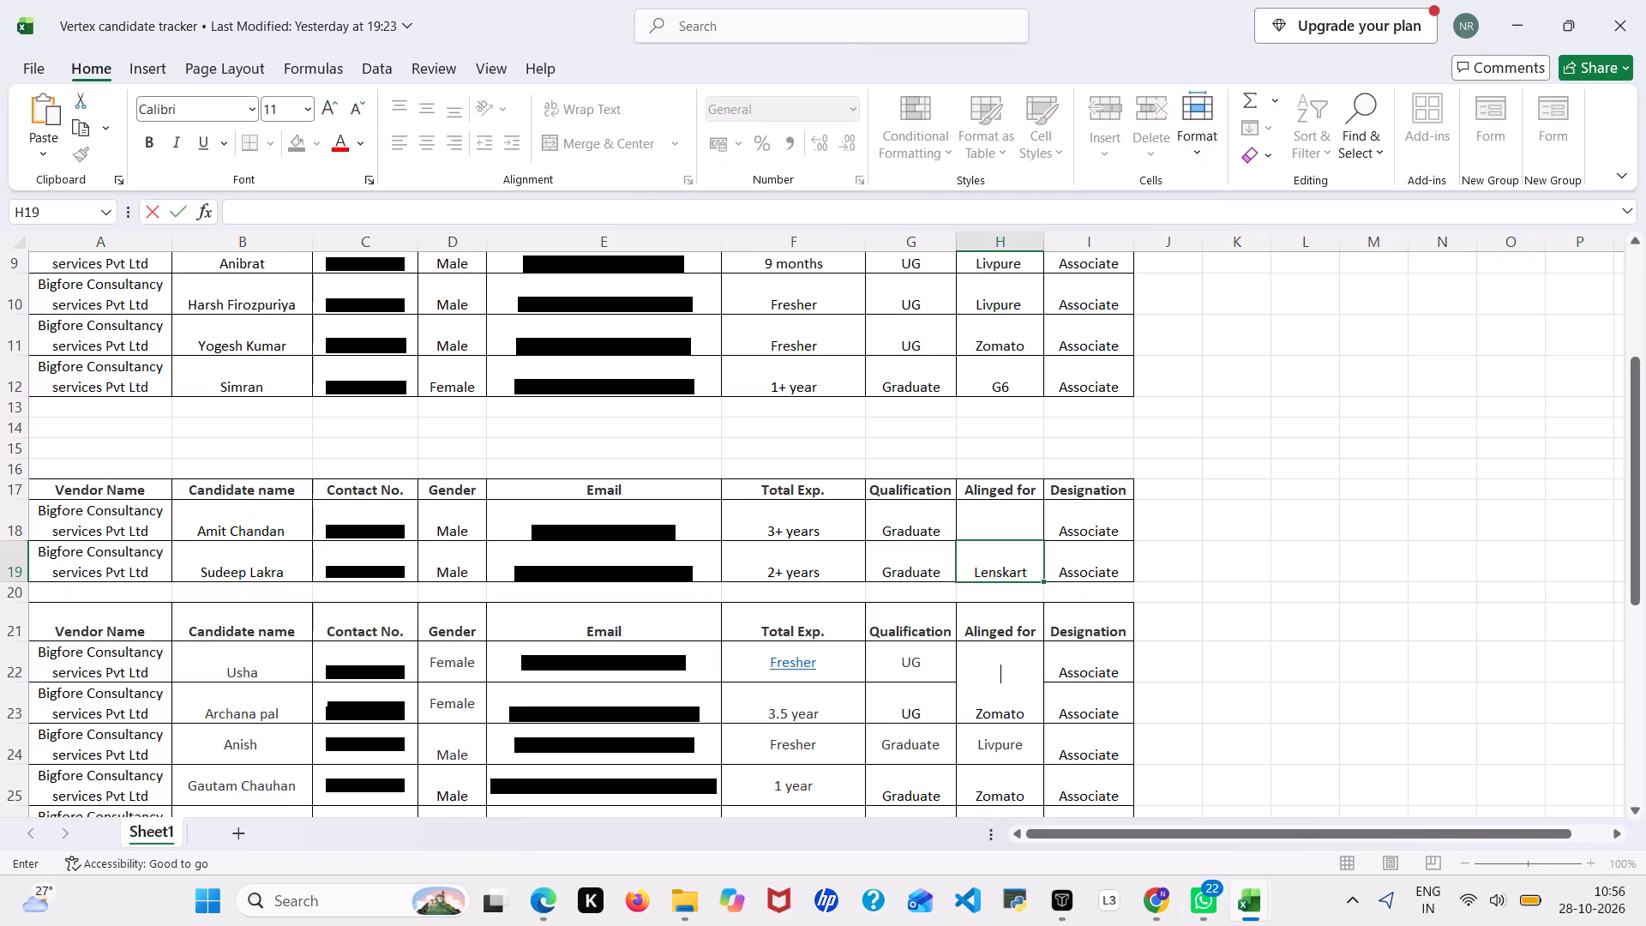
key(Delete)
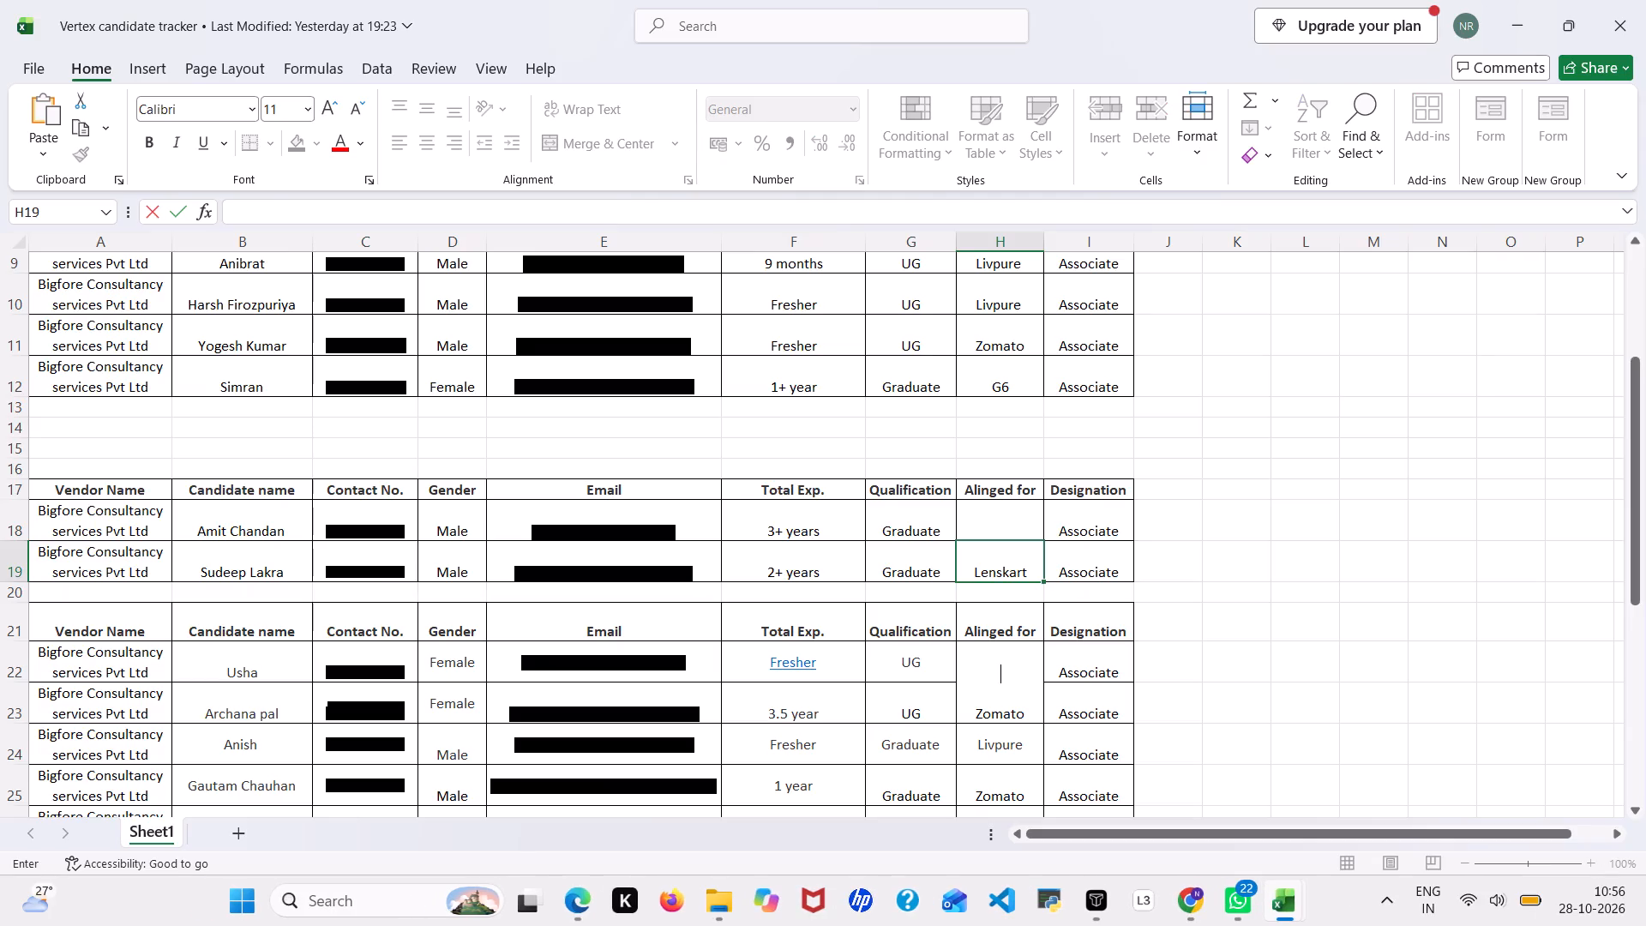
click(1445, 495)
click(912, 543)
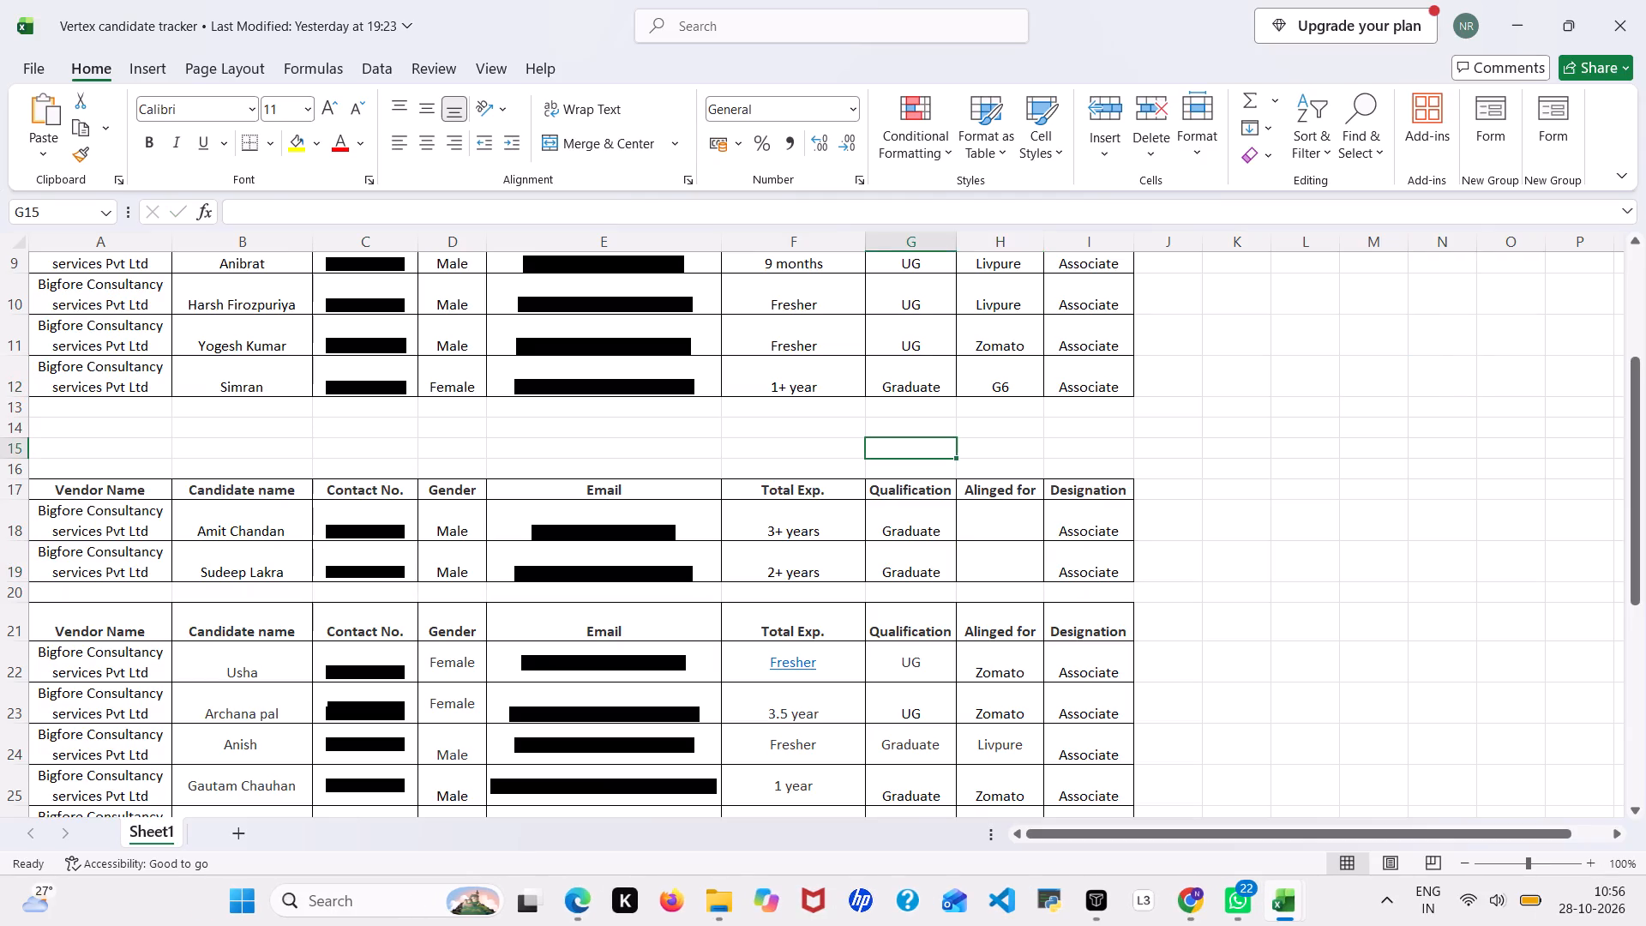
Select the first table's candidate details in rows 2 and 3, from Candidate name through Designation.
scroll(1114, 369, up, 1)
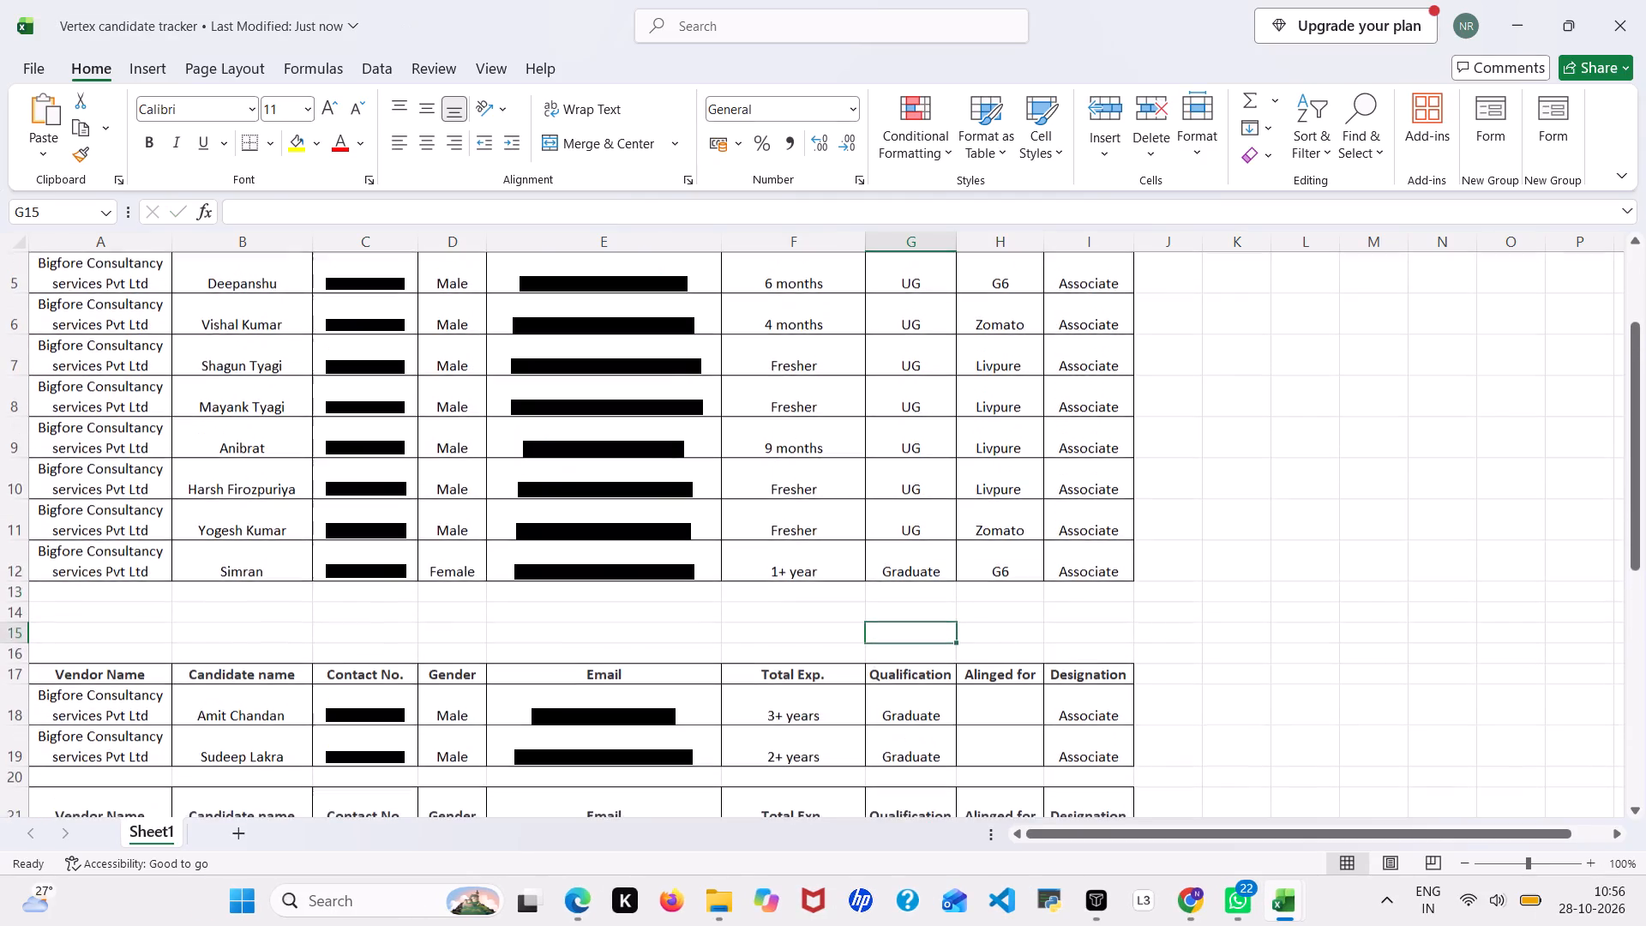
scroll(1114, 369, up, 1)
drag(1078, 340, 919, 327)
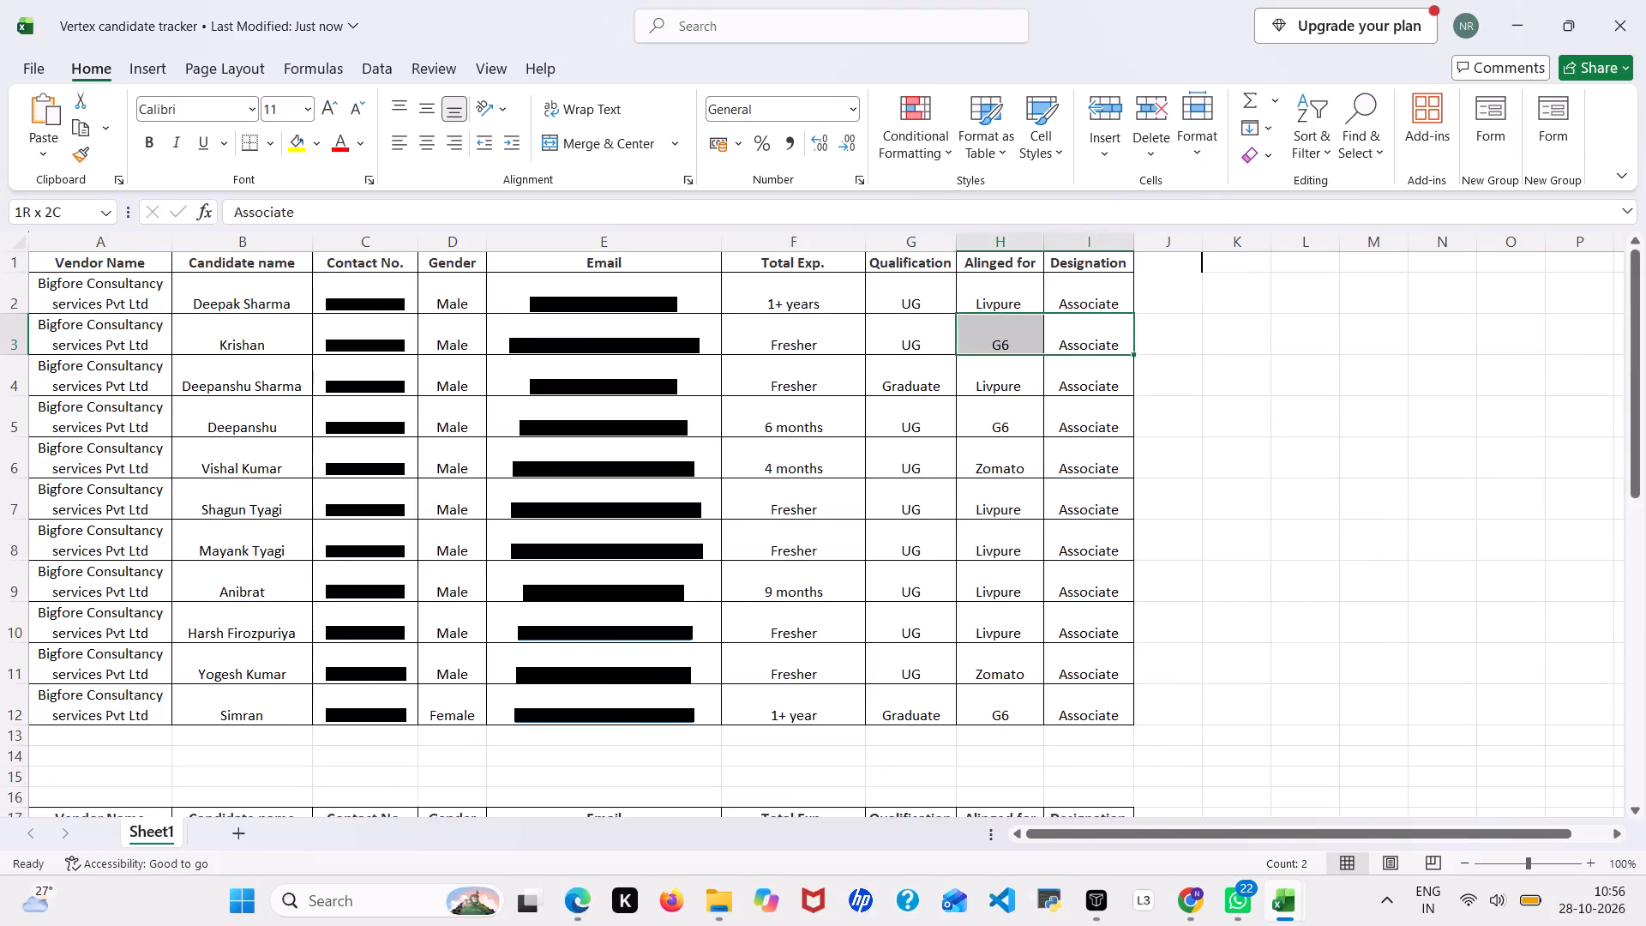
drag(919, 327, 245, 292)
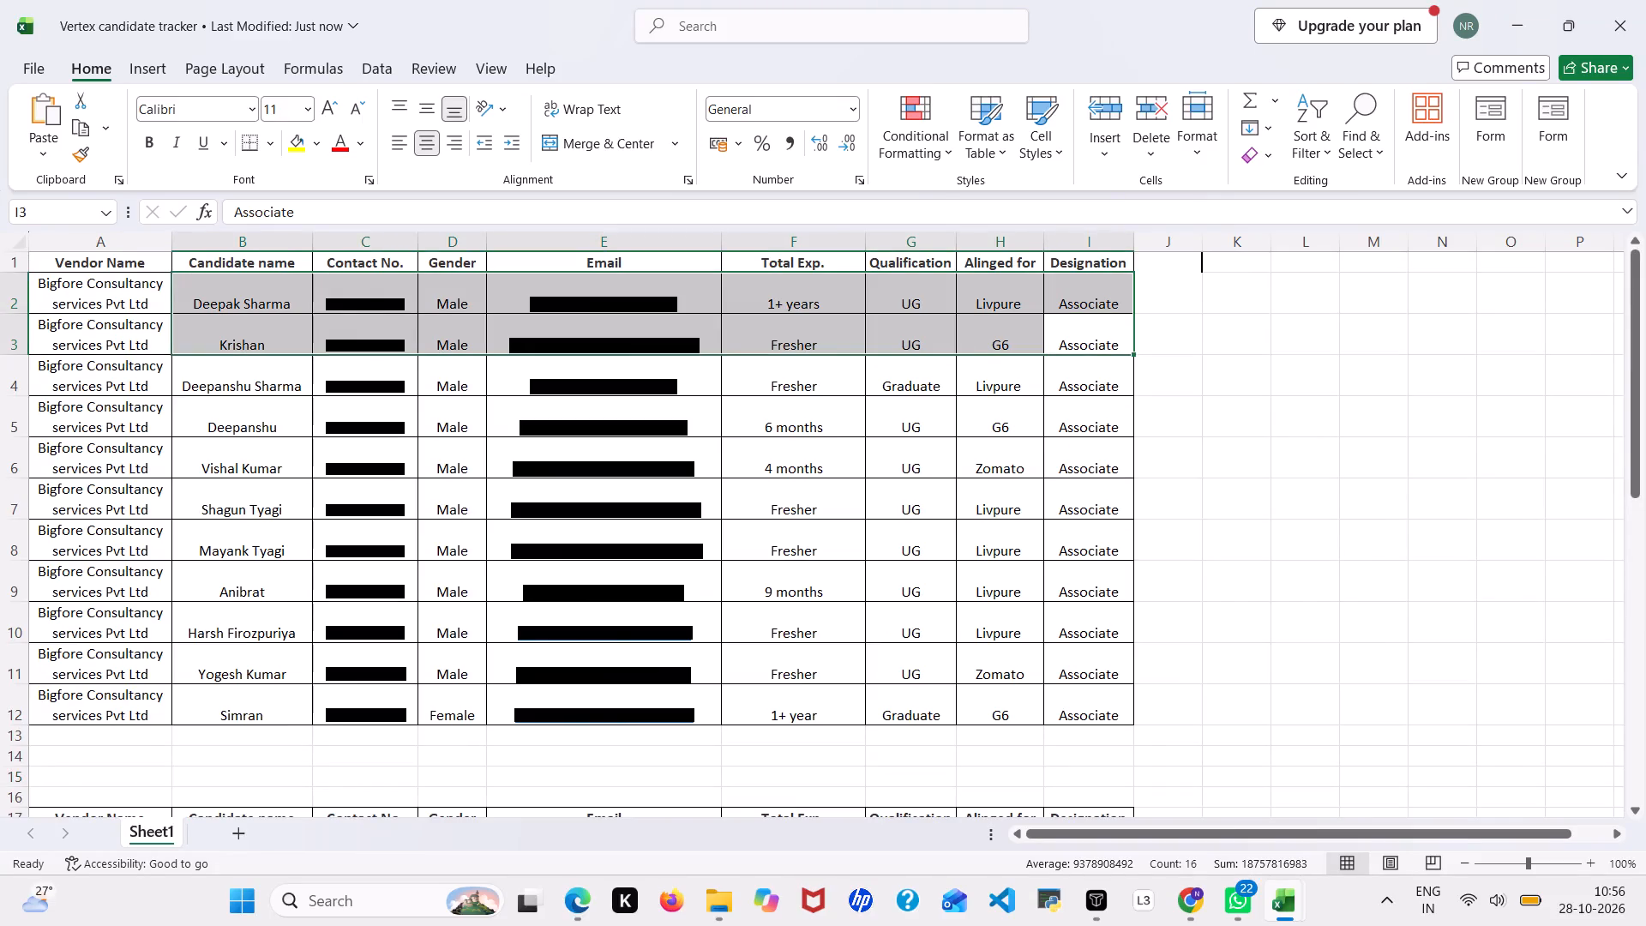
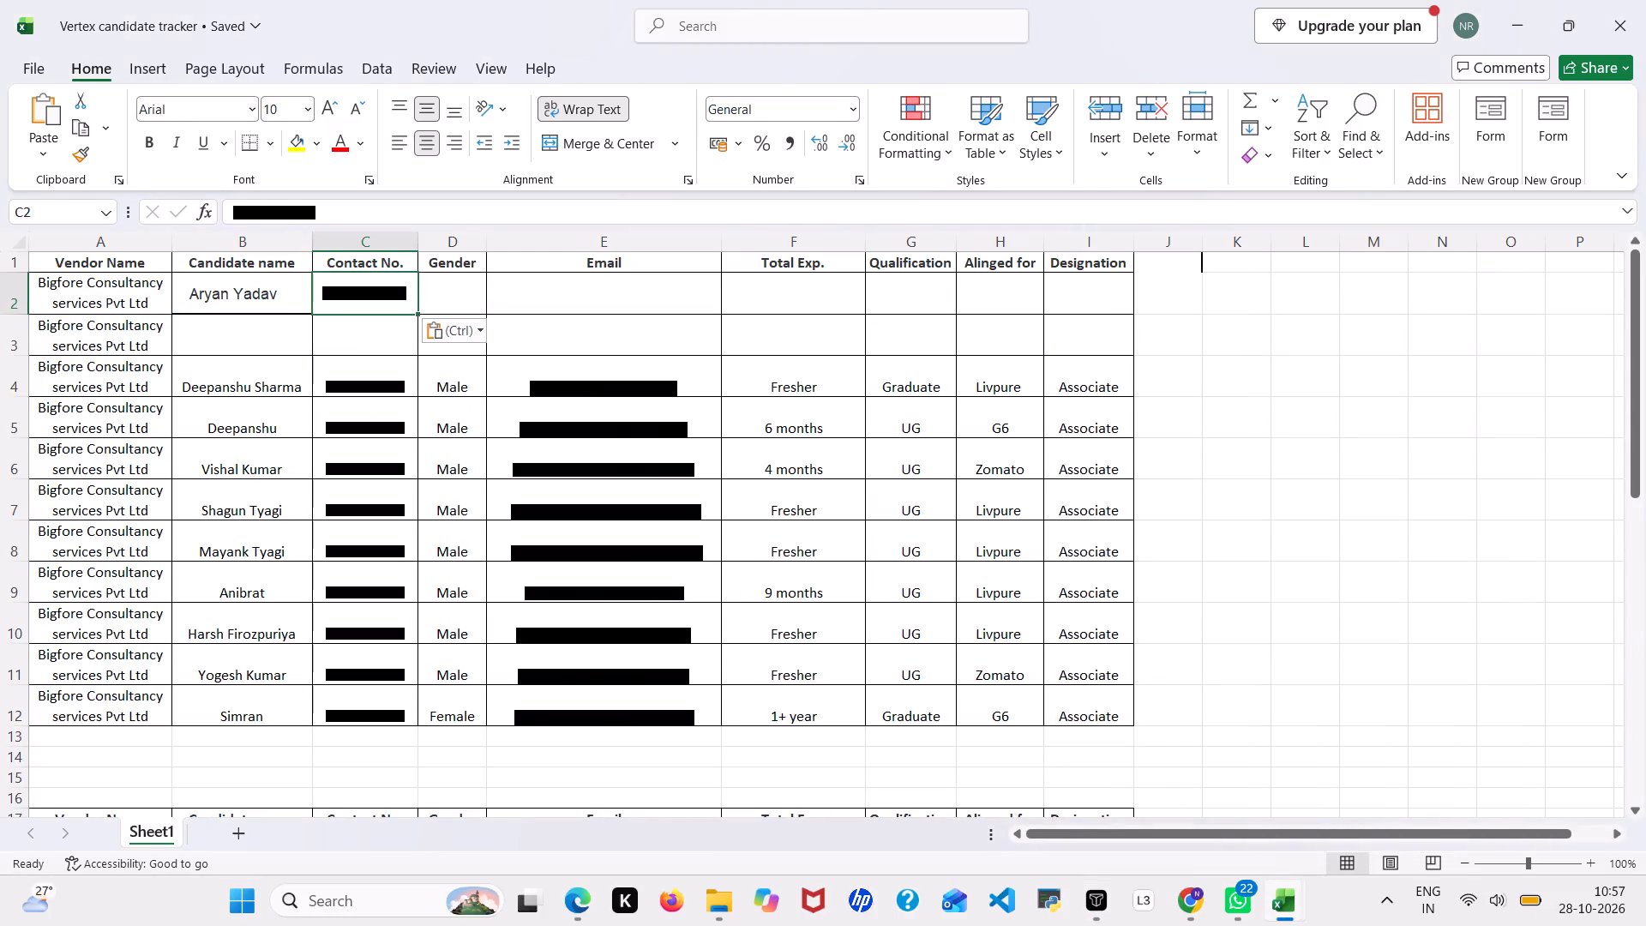
Enter Male as the gender of the candidate in row 2 of the first table.
key(Right)
key(shift+m)
key(Right)
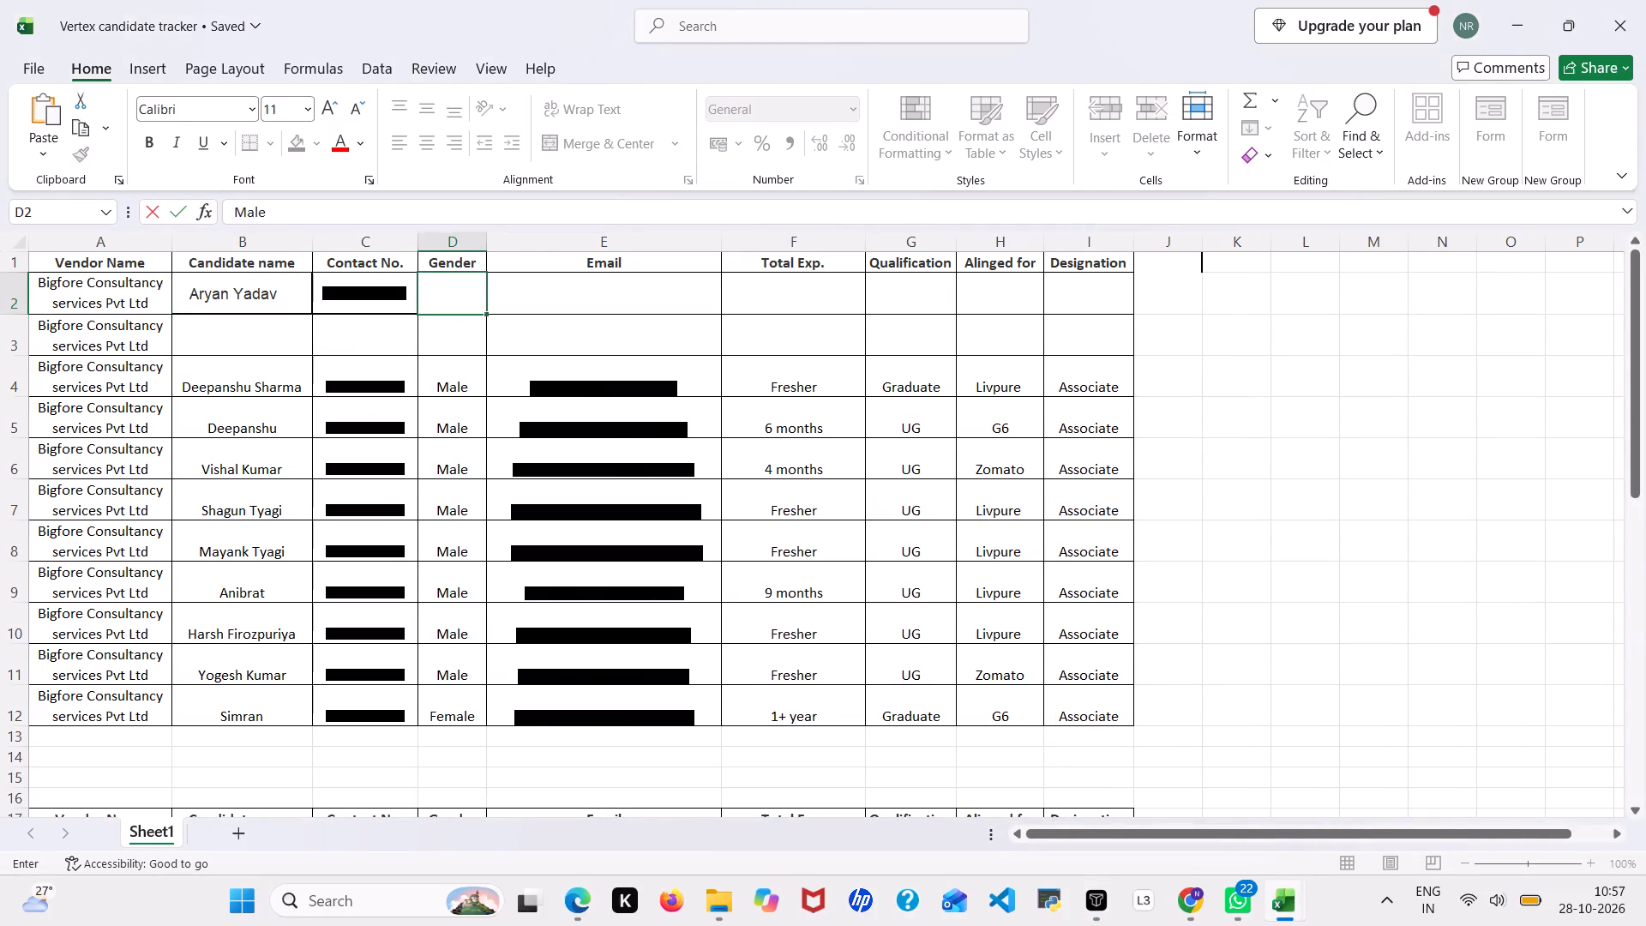
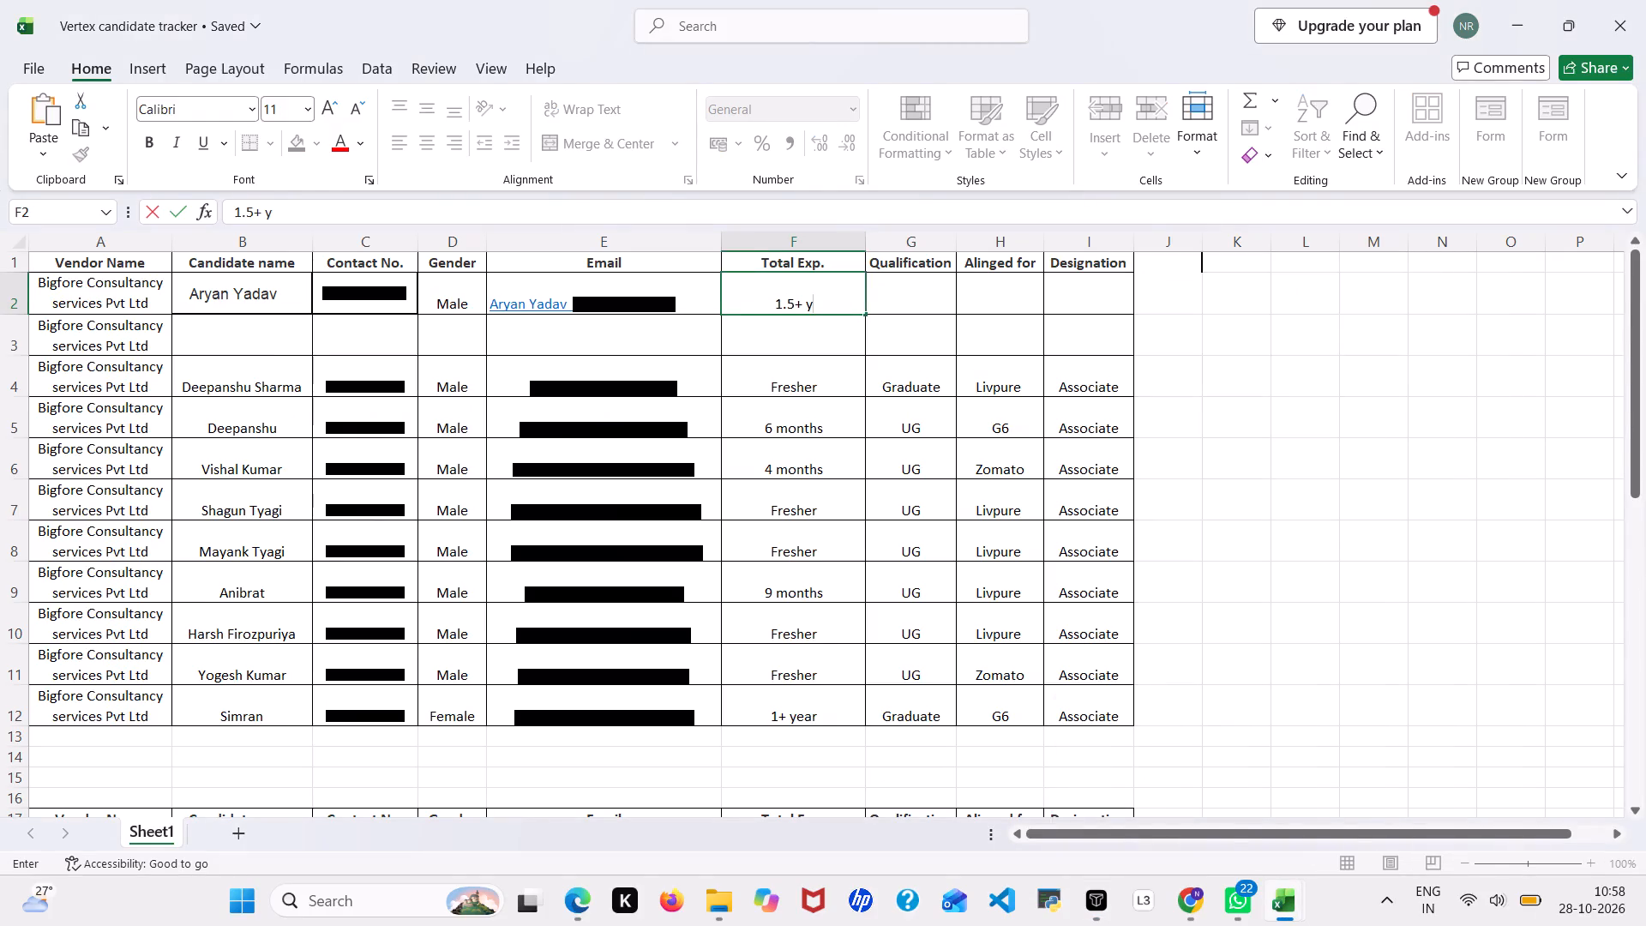
Complete the total experience entry for the candidate in row 2 of the first table as 1.5+ years.
text(ars)
key(Right)
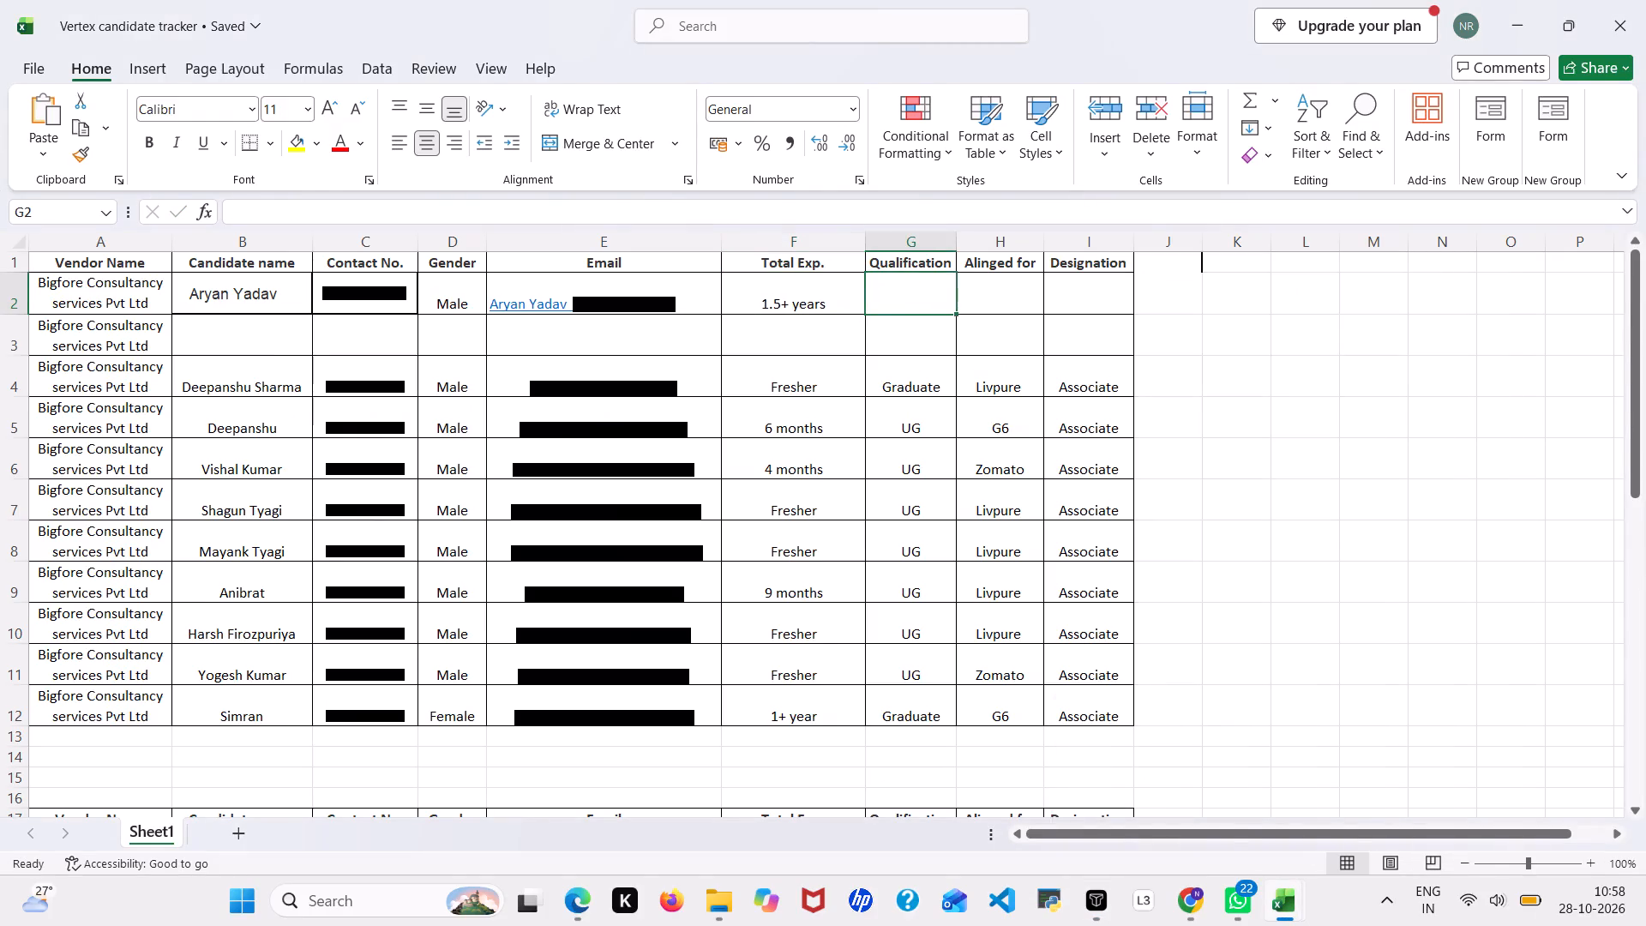
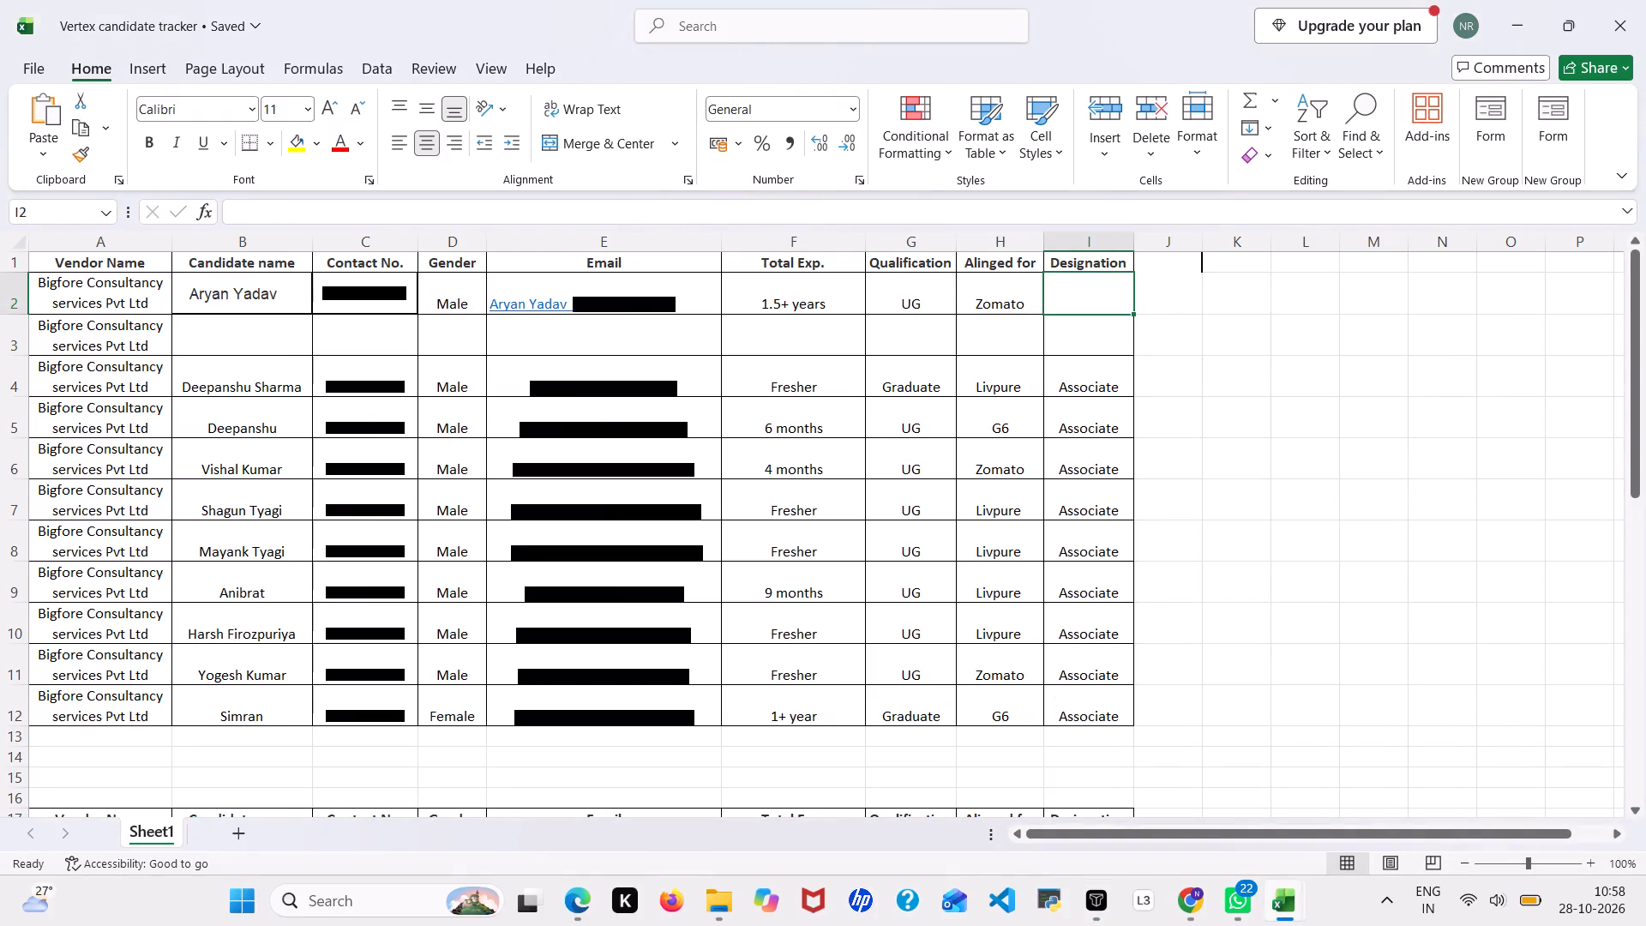
Enter Associate as the designation for the candidate in row 2 of the first table.
key(shift+a)
key(Down)
Go back along row 3 of the first table to its blank candidate detail cells.
key(Left)
key(Left)
key(Left)
key(Left)
key(Left)
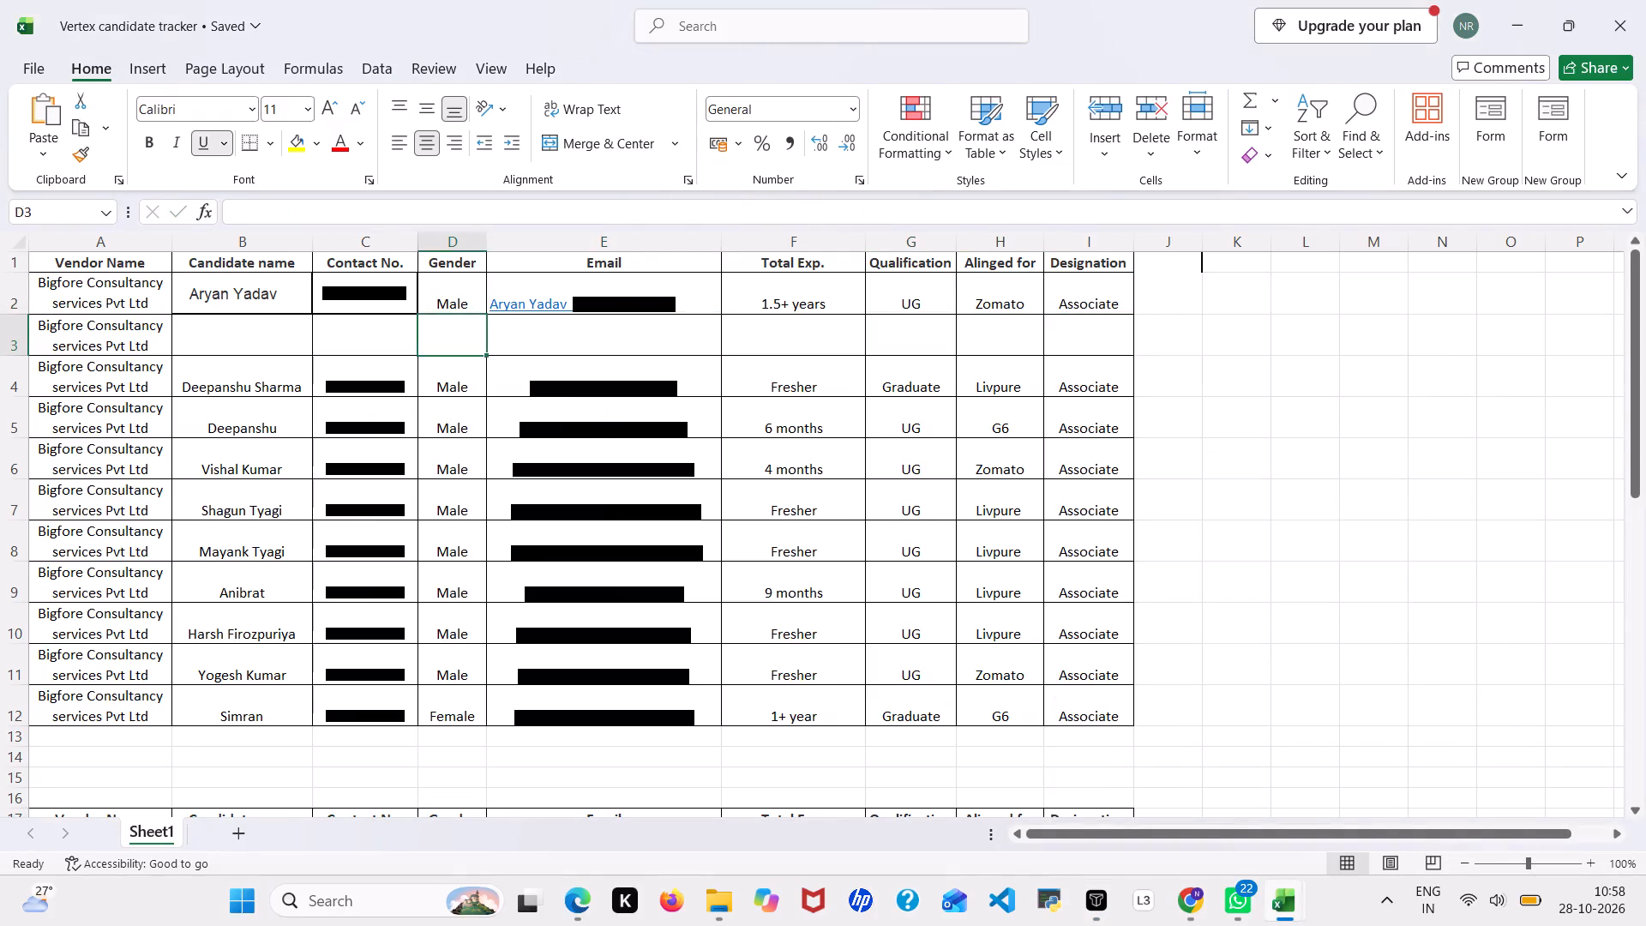
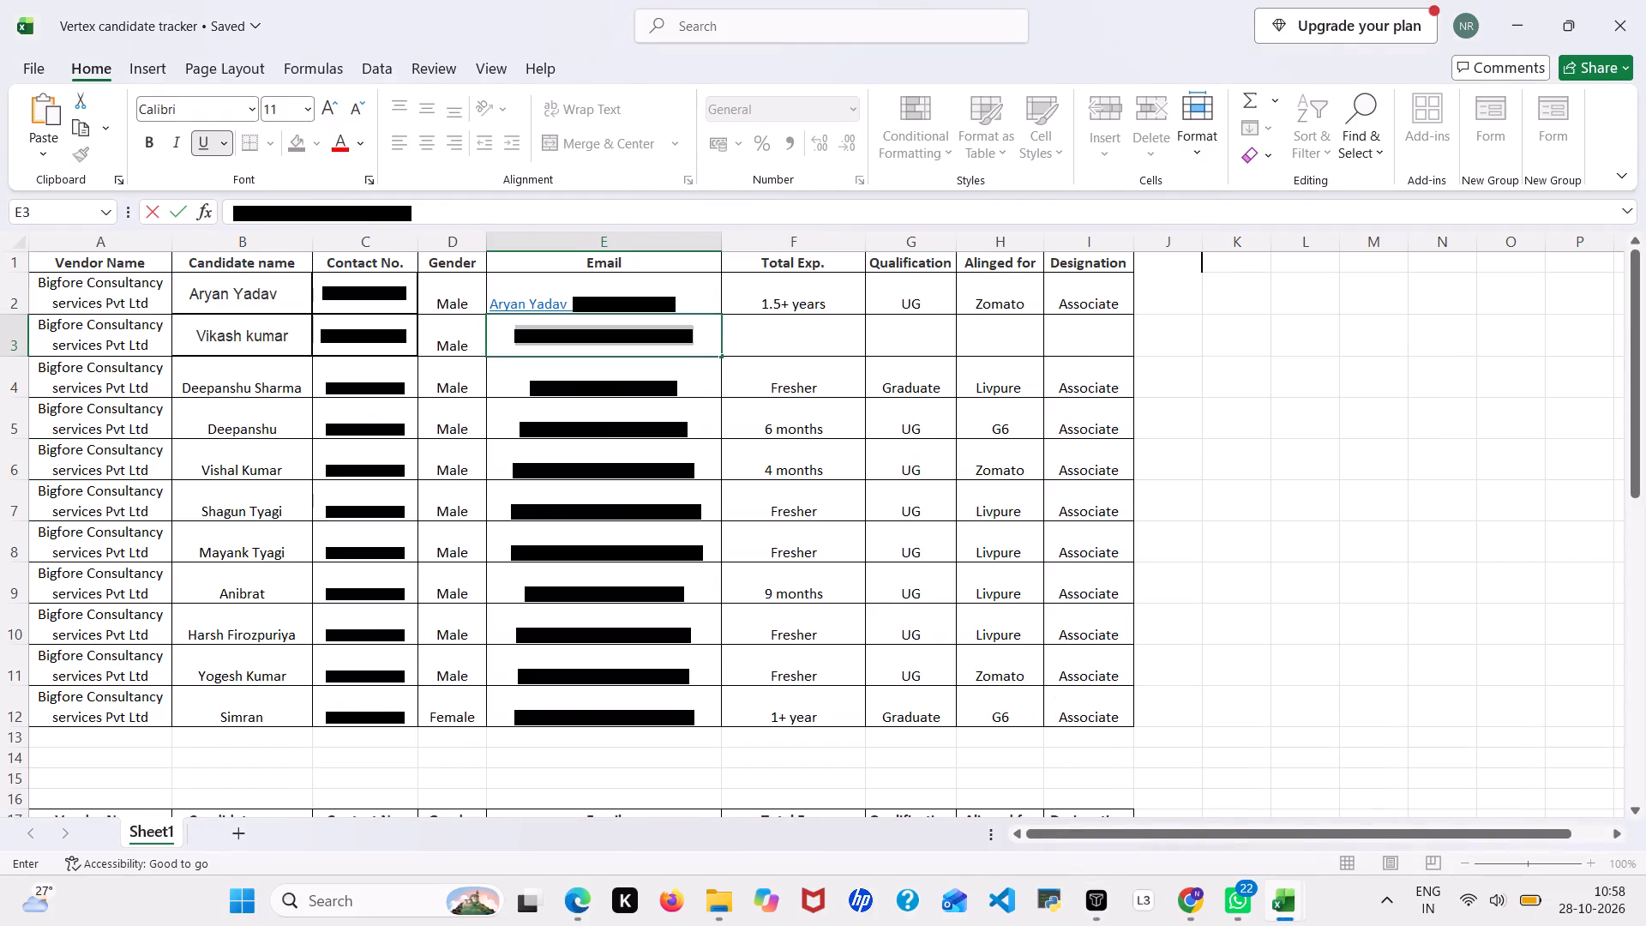
In row 3 of the first table, enter UG as the qualification and Livpure under Alinged for, and try to fill in the designation.
key(Right)
key(Right)
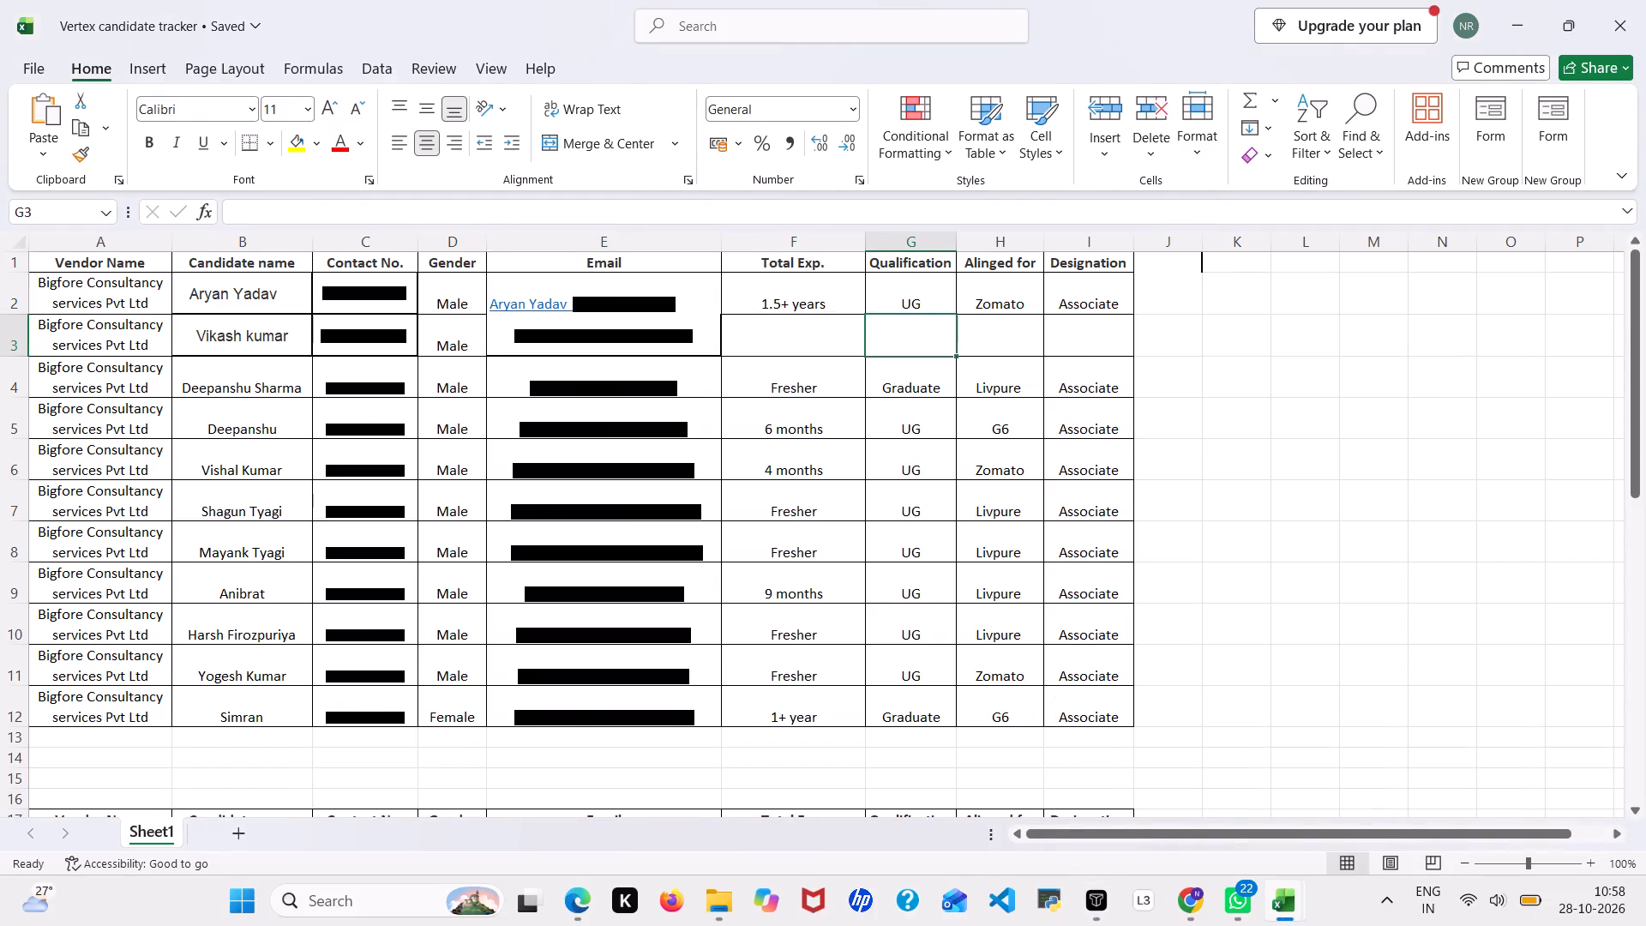
key(shift+u)
key(Right)
text(Li)
key(Right)
key(shift+a)
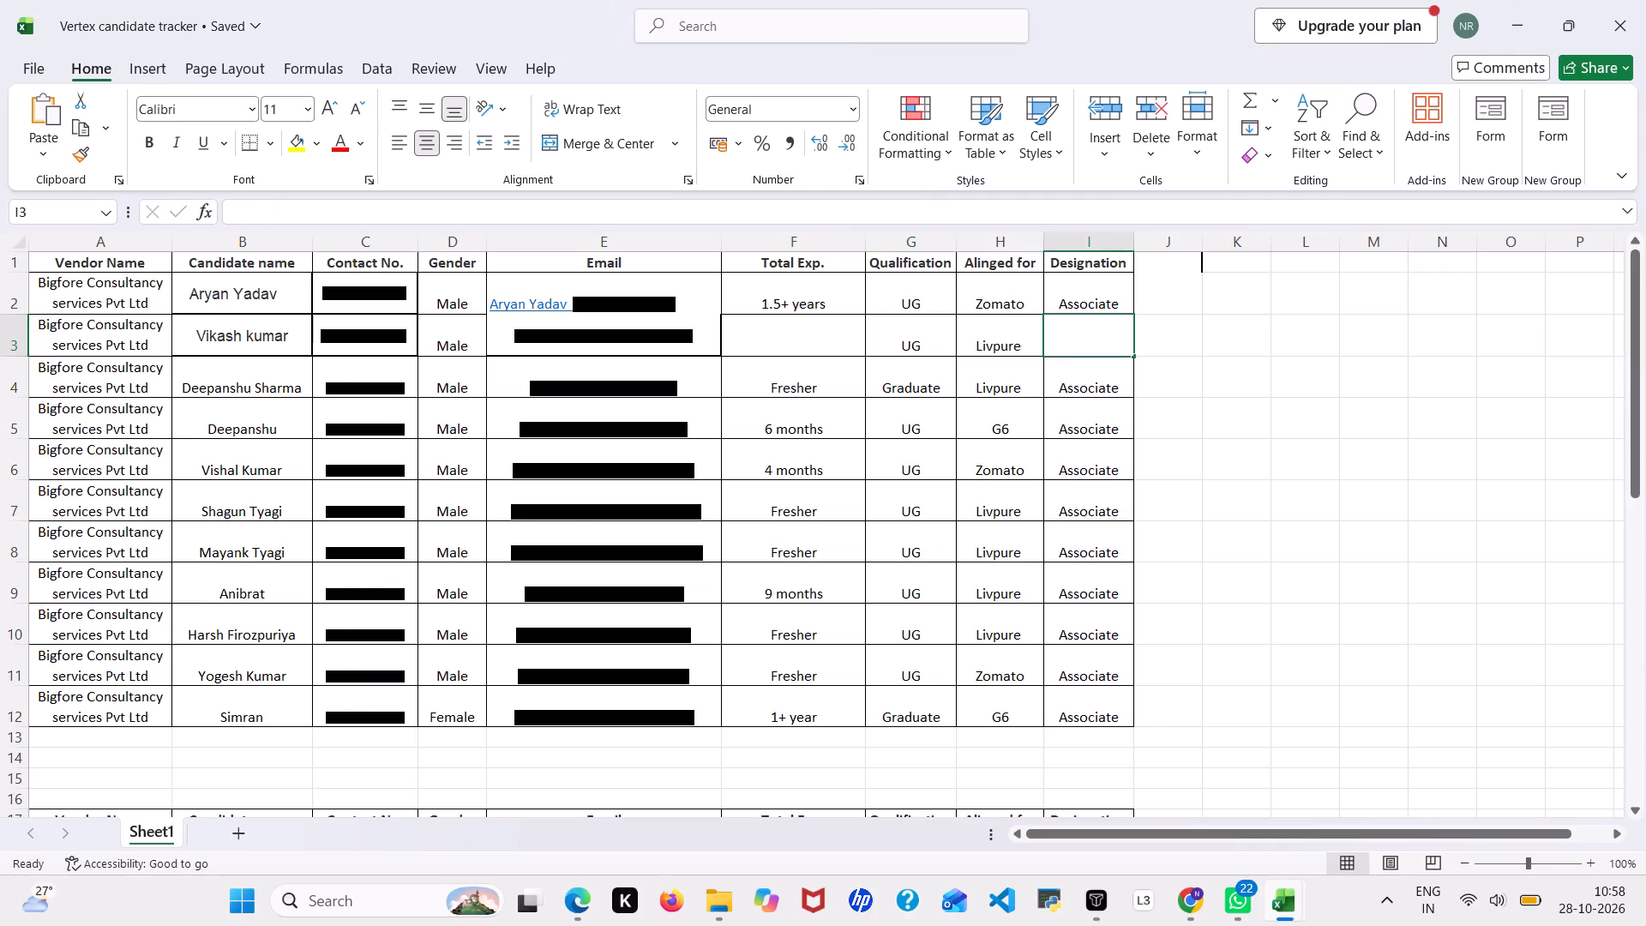
Go back to the blank Total Exp. cell in row 3 of the first table.
key(Left)
key(Left)
key(Left)
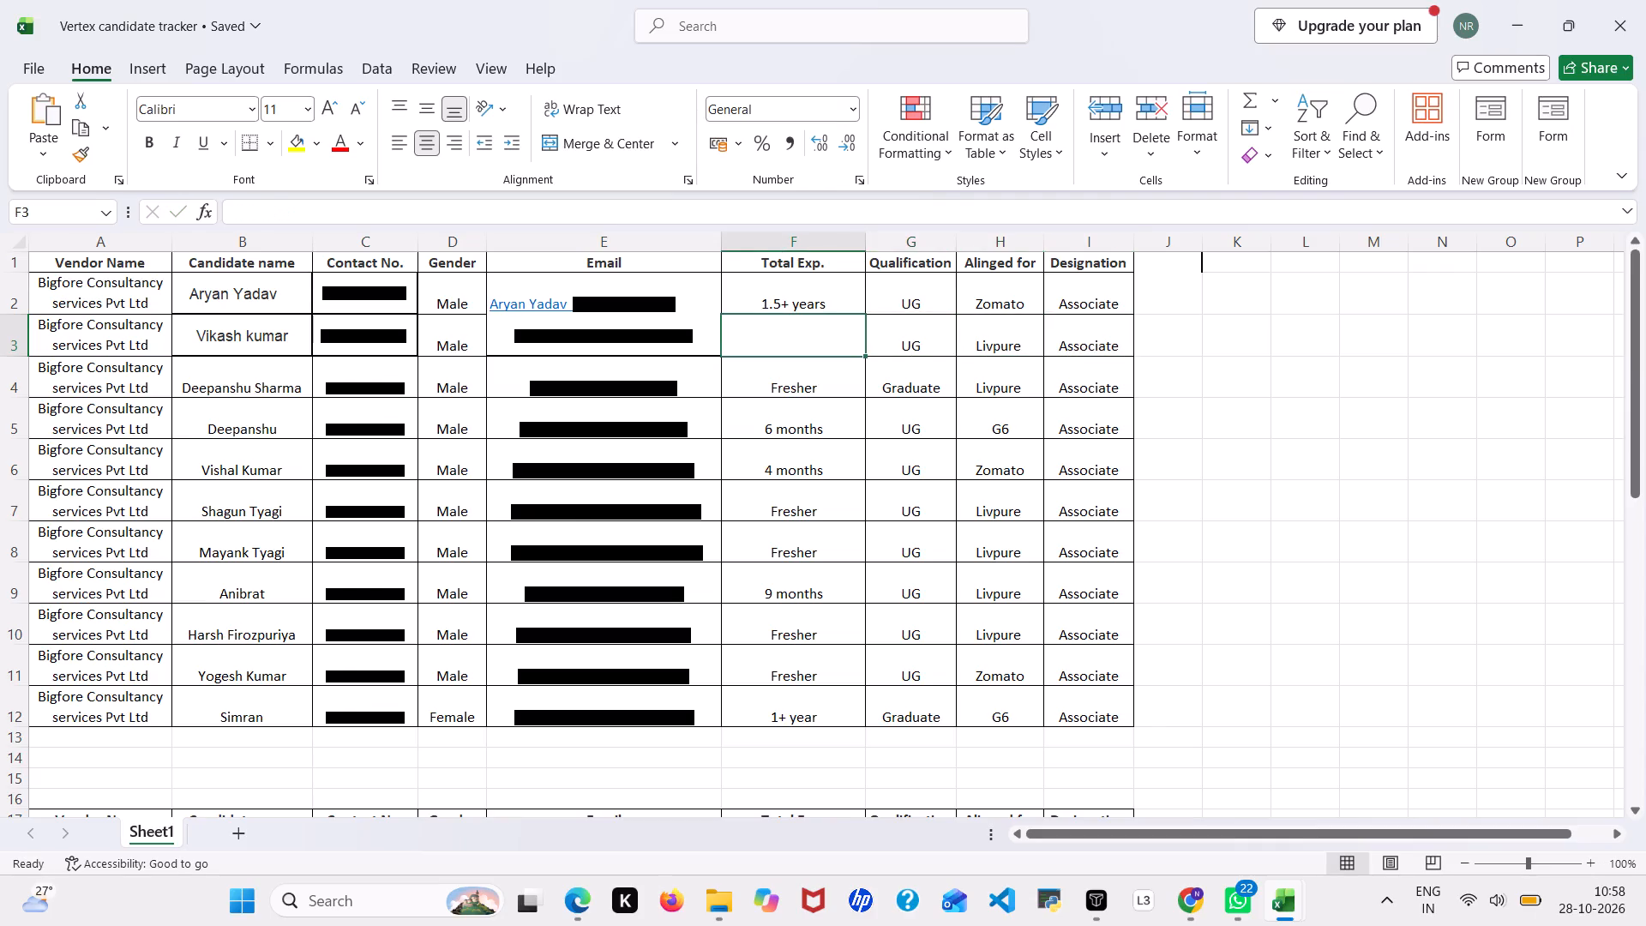
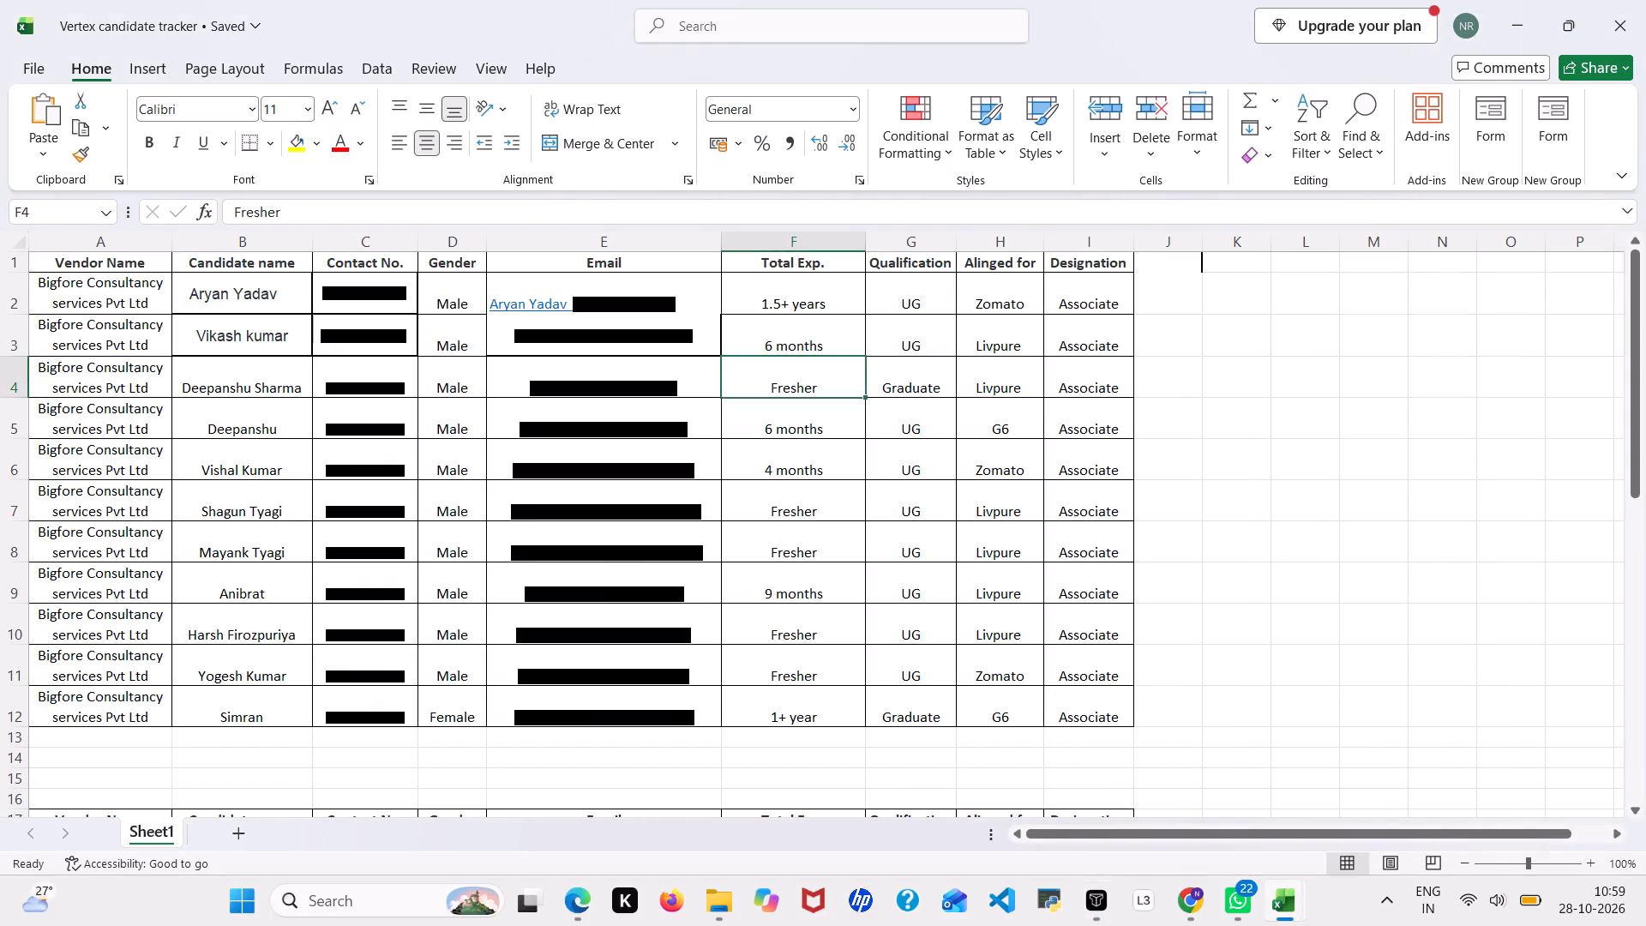
Set the font of the header row and the first two candidate rows (A1:I3) to Calibri, size 11.
key(Right)
drag(1115, 334, 322, 287)
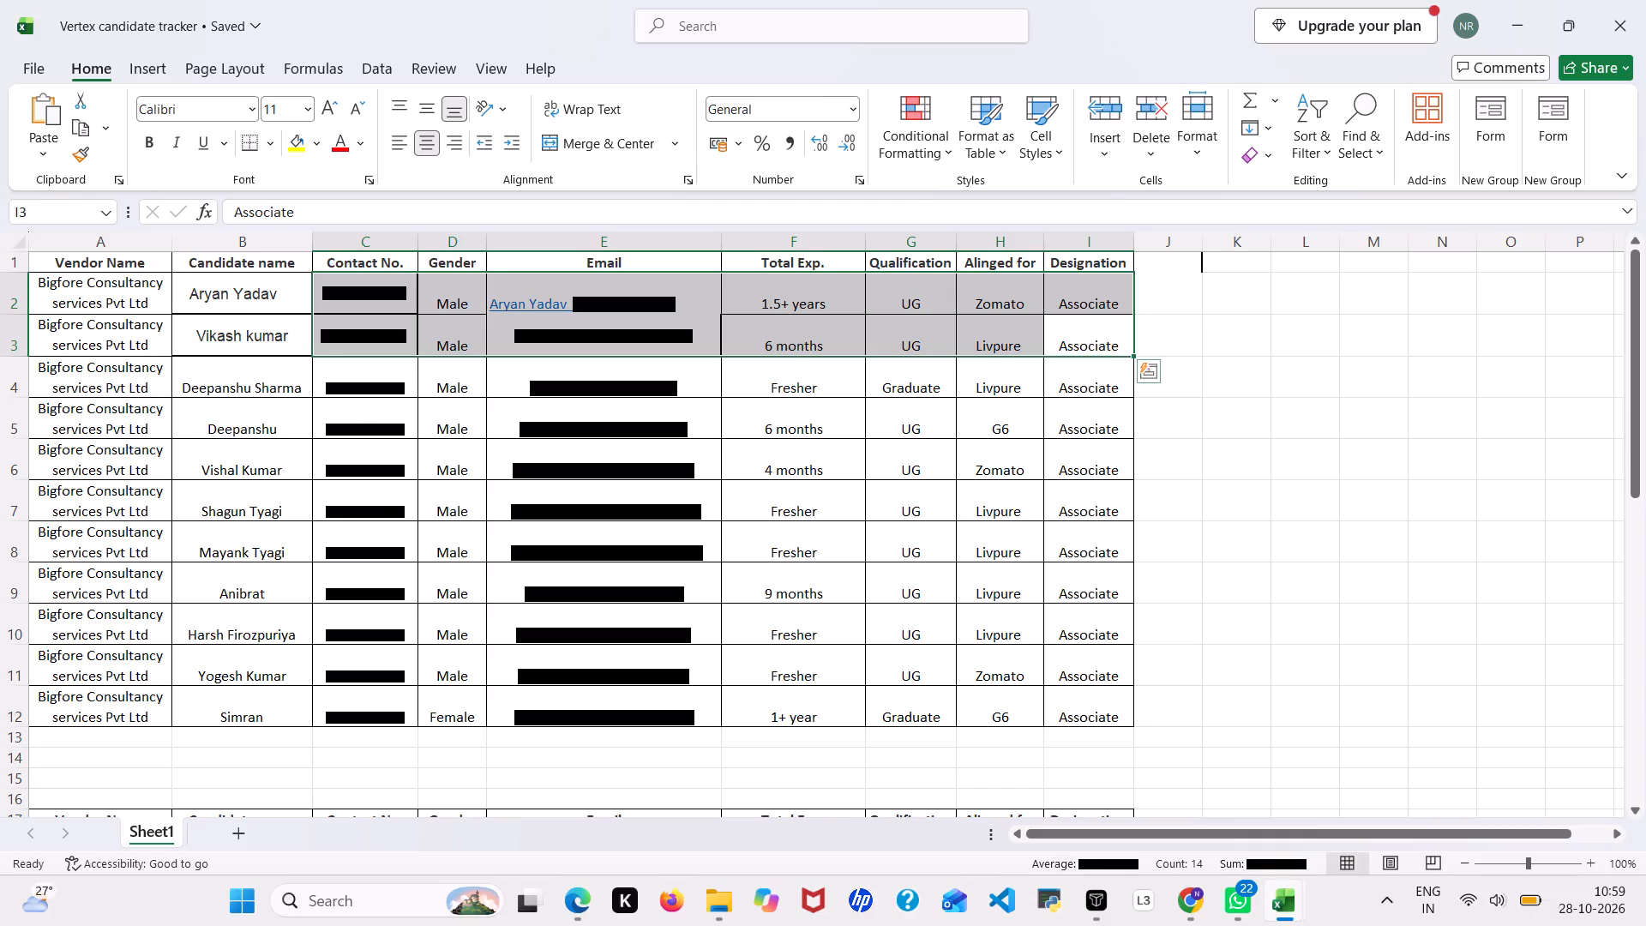
click(1288, 397)
drag(1116, 341, 184, 251)
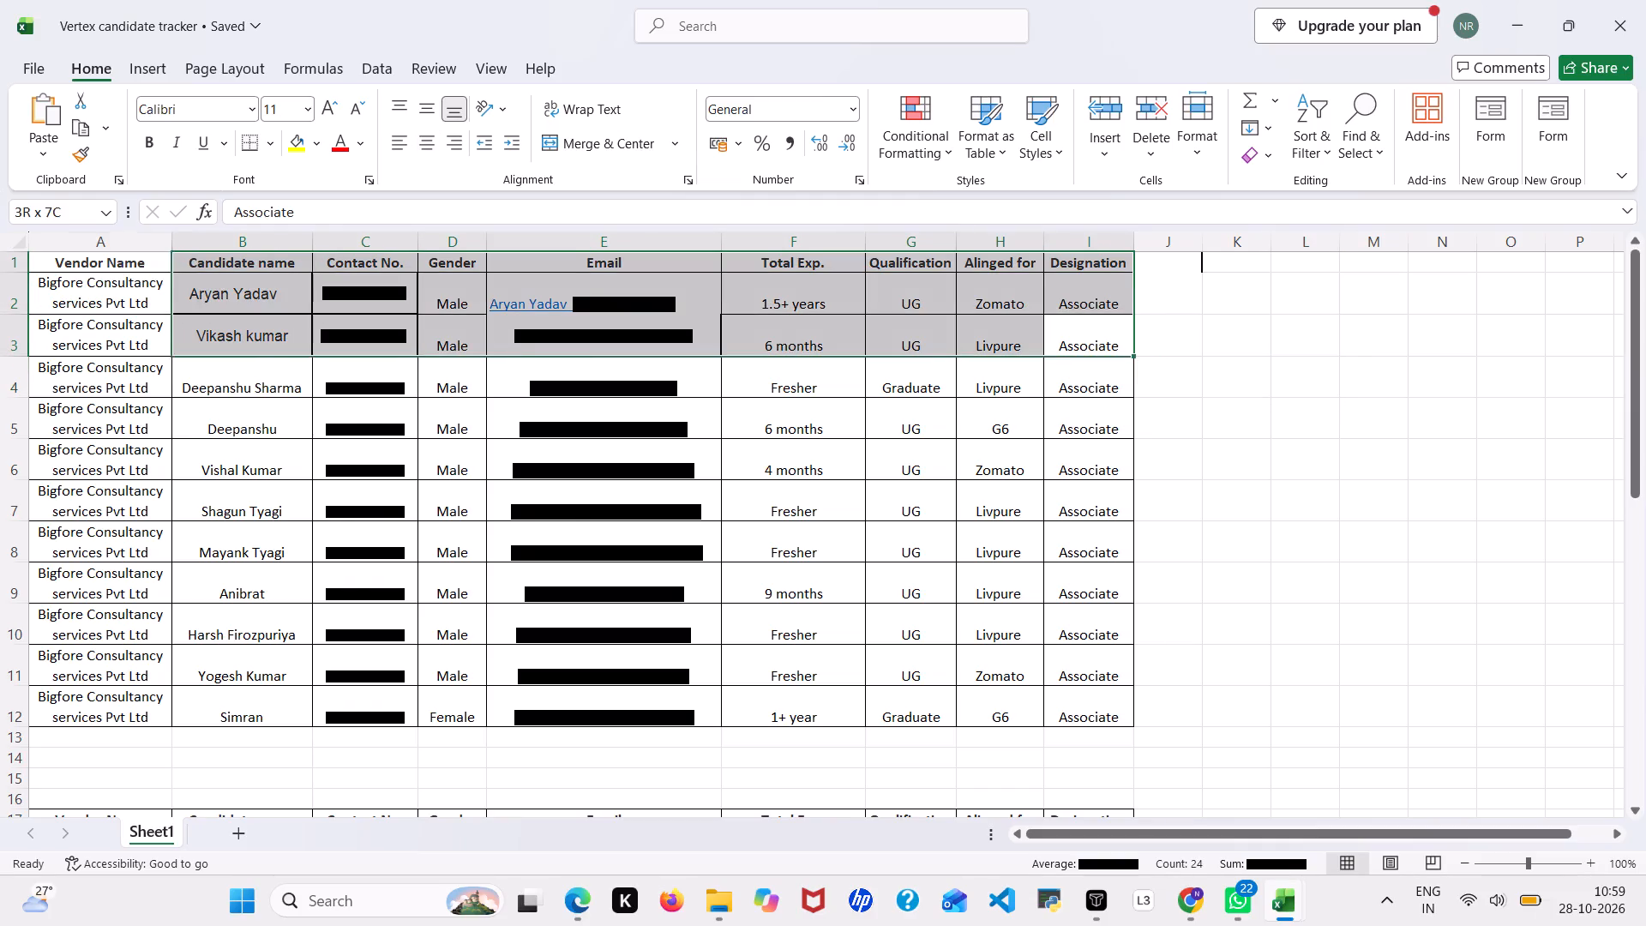
drag(184, 251, 133, 262)
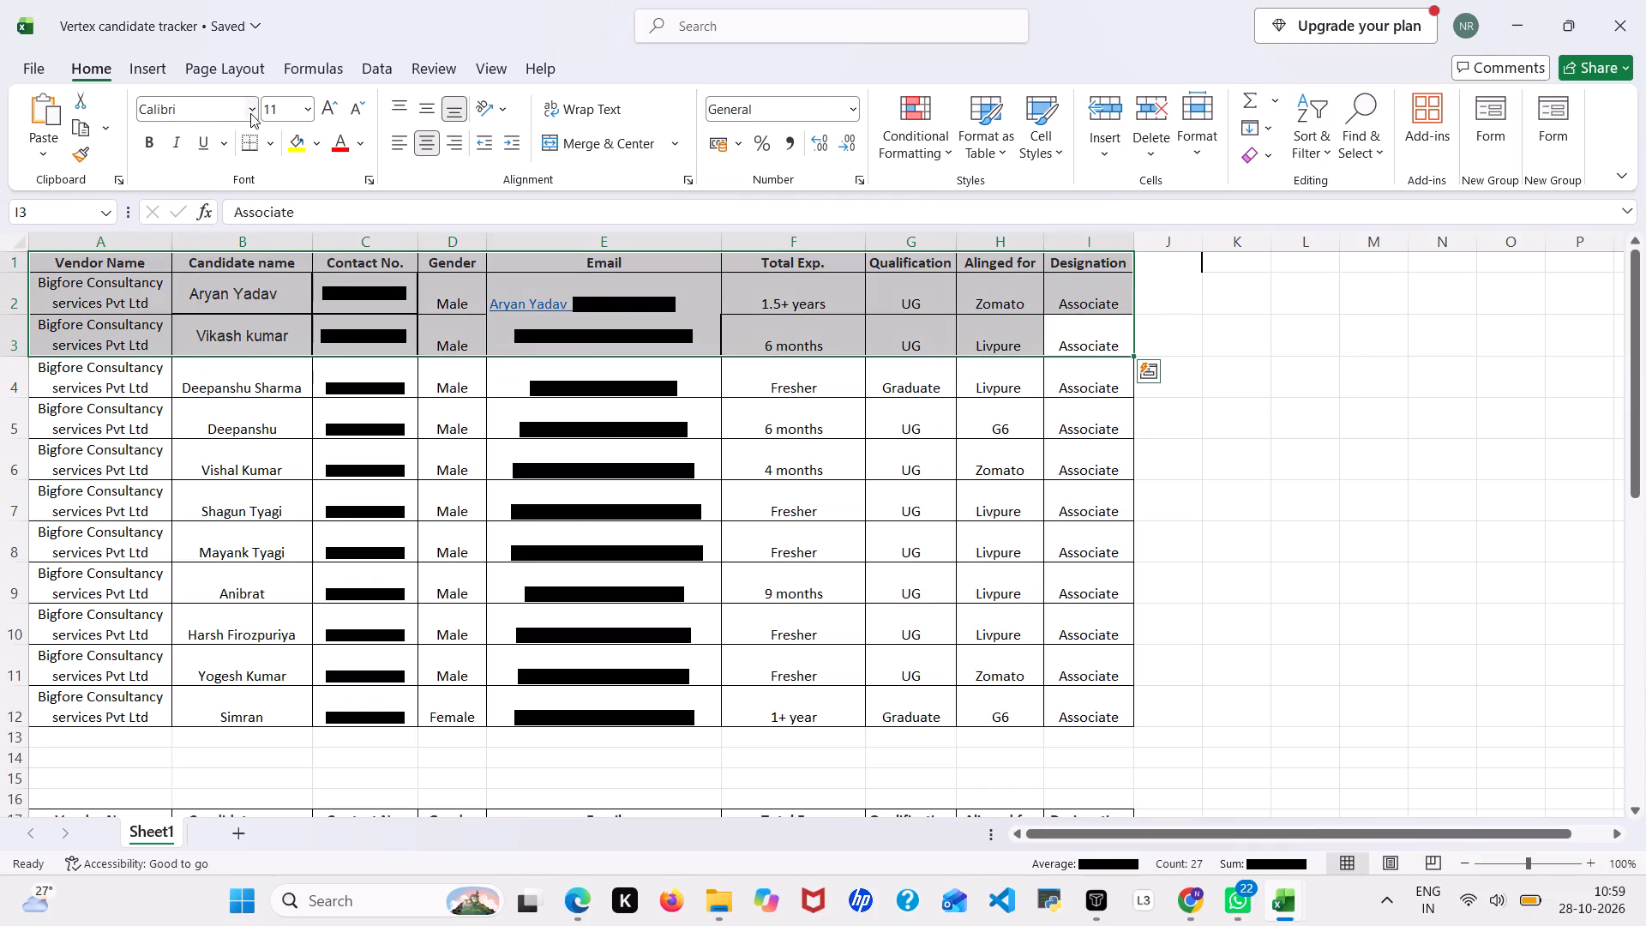
click(250, 113)
click(235, 200)
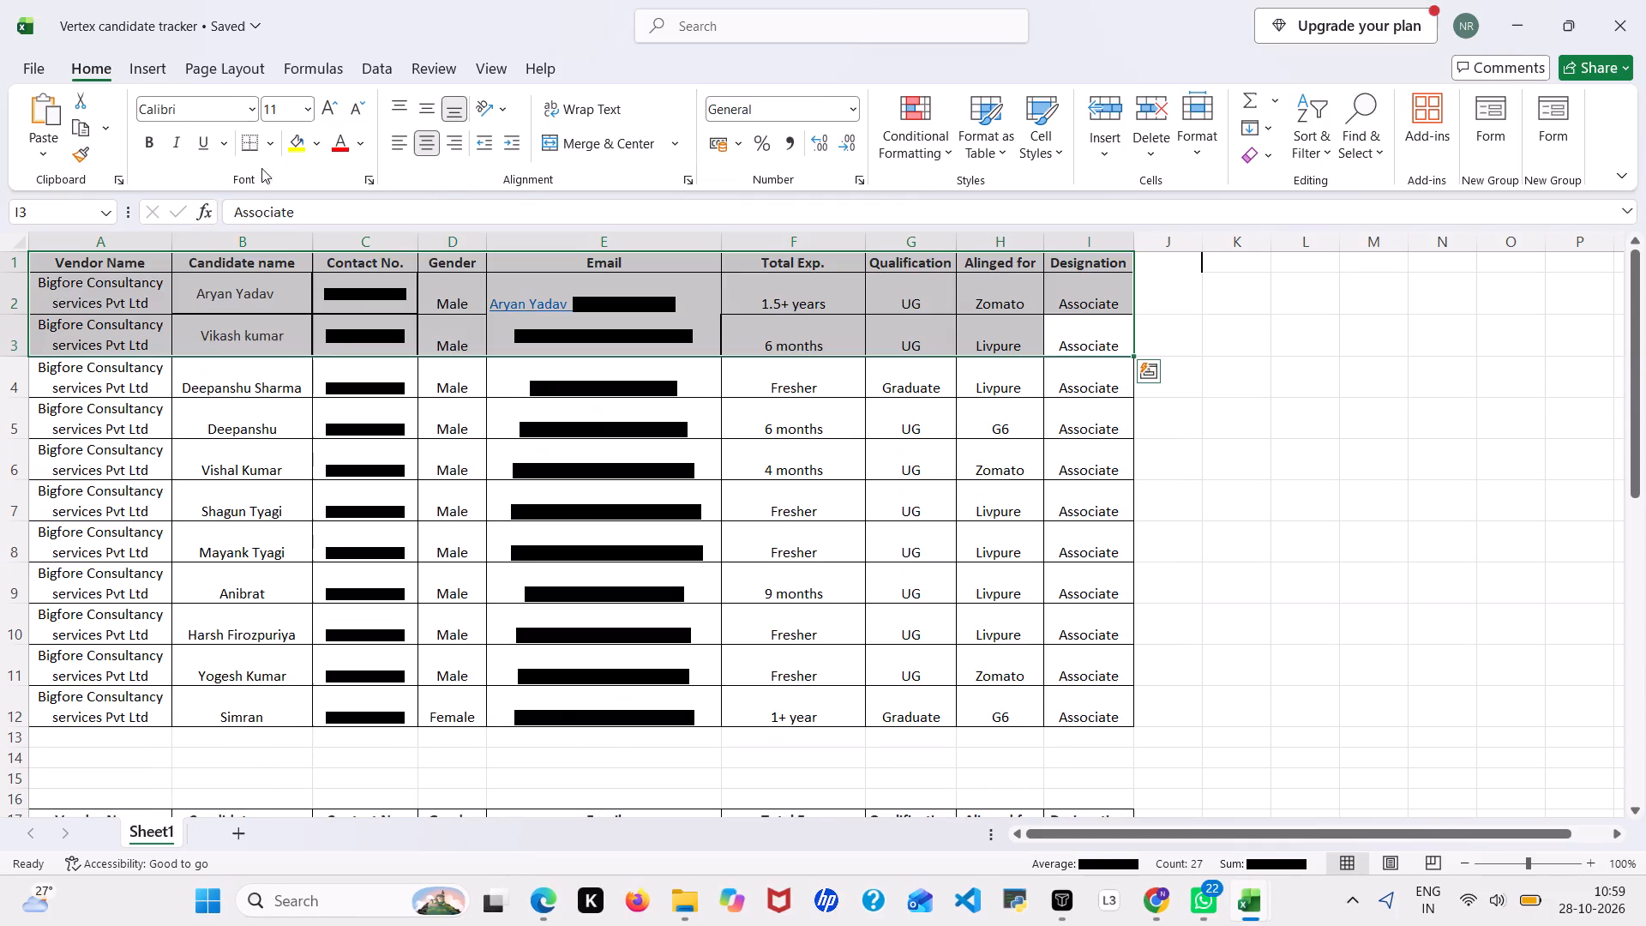
click(309, 112)
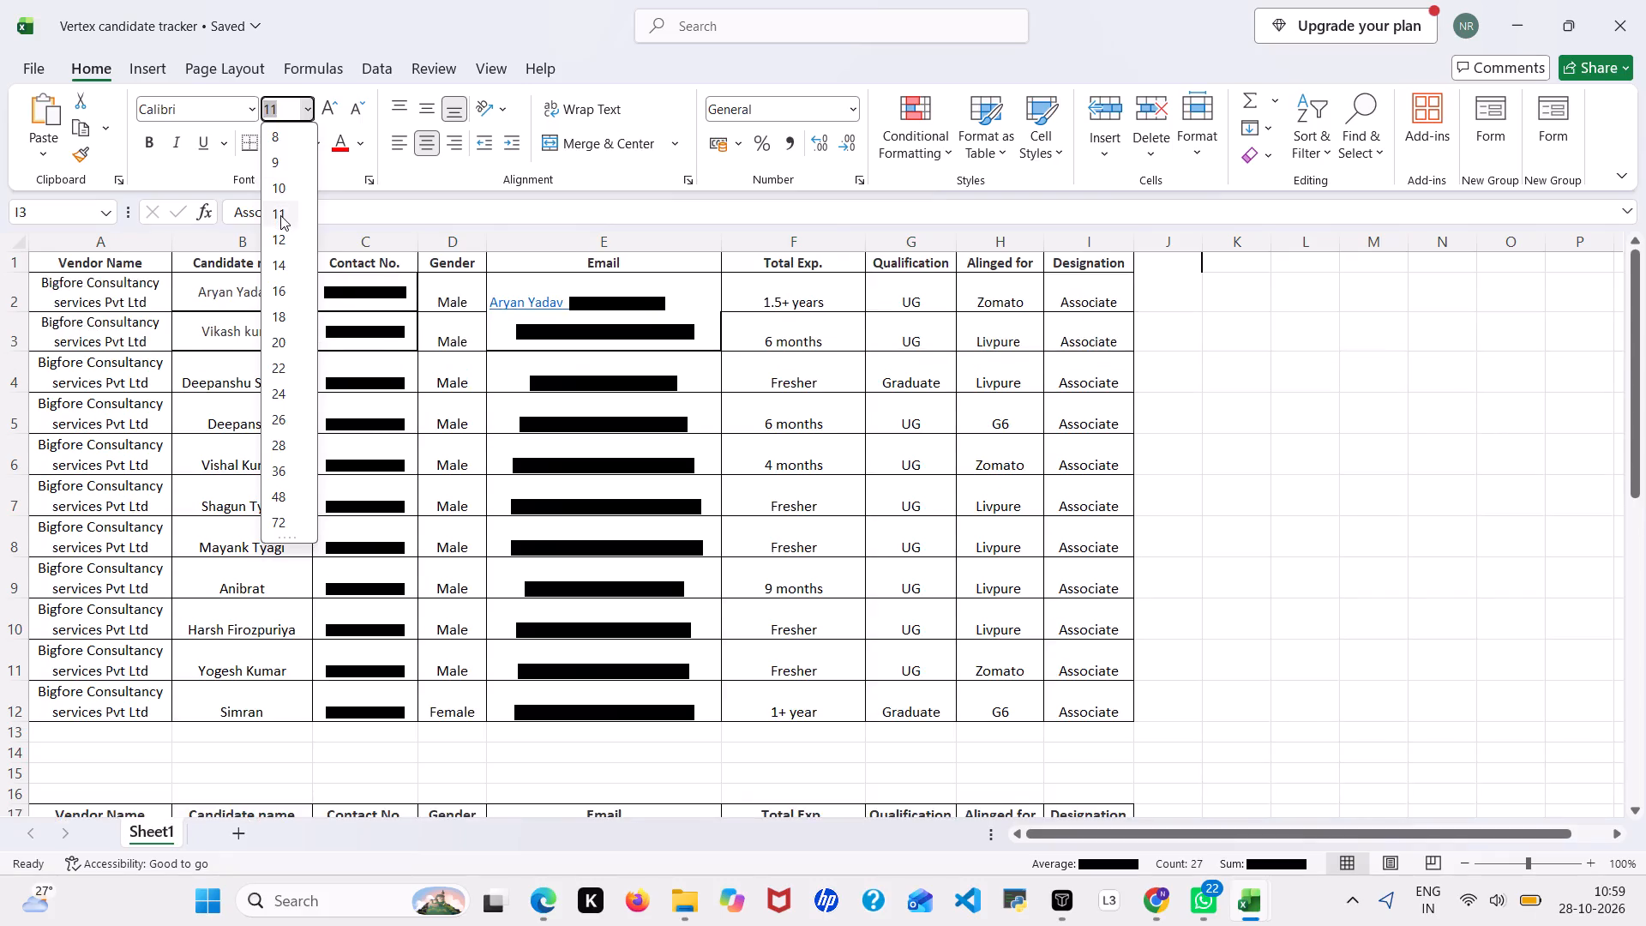
click(280, 215)
Apply all borders to A1:I3 and centre its contents horizontally.
click(271, 143)
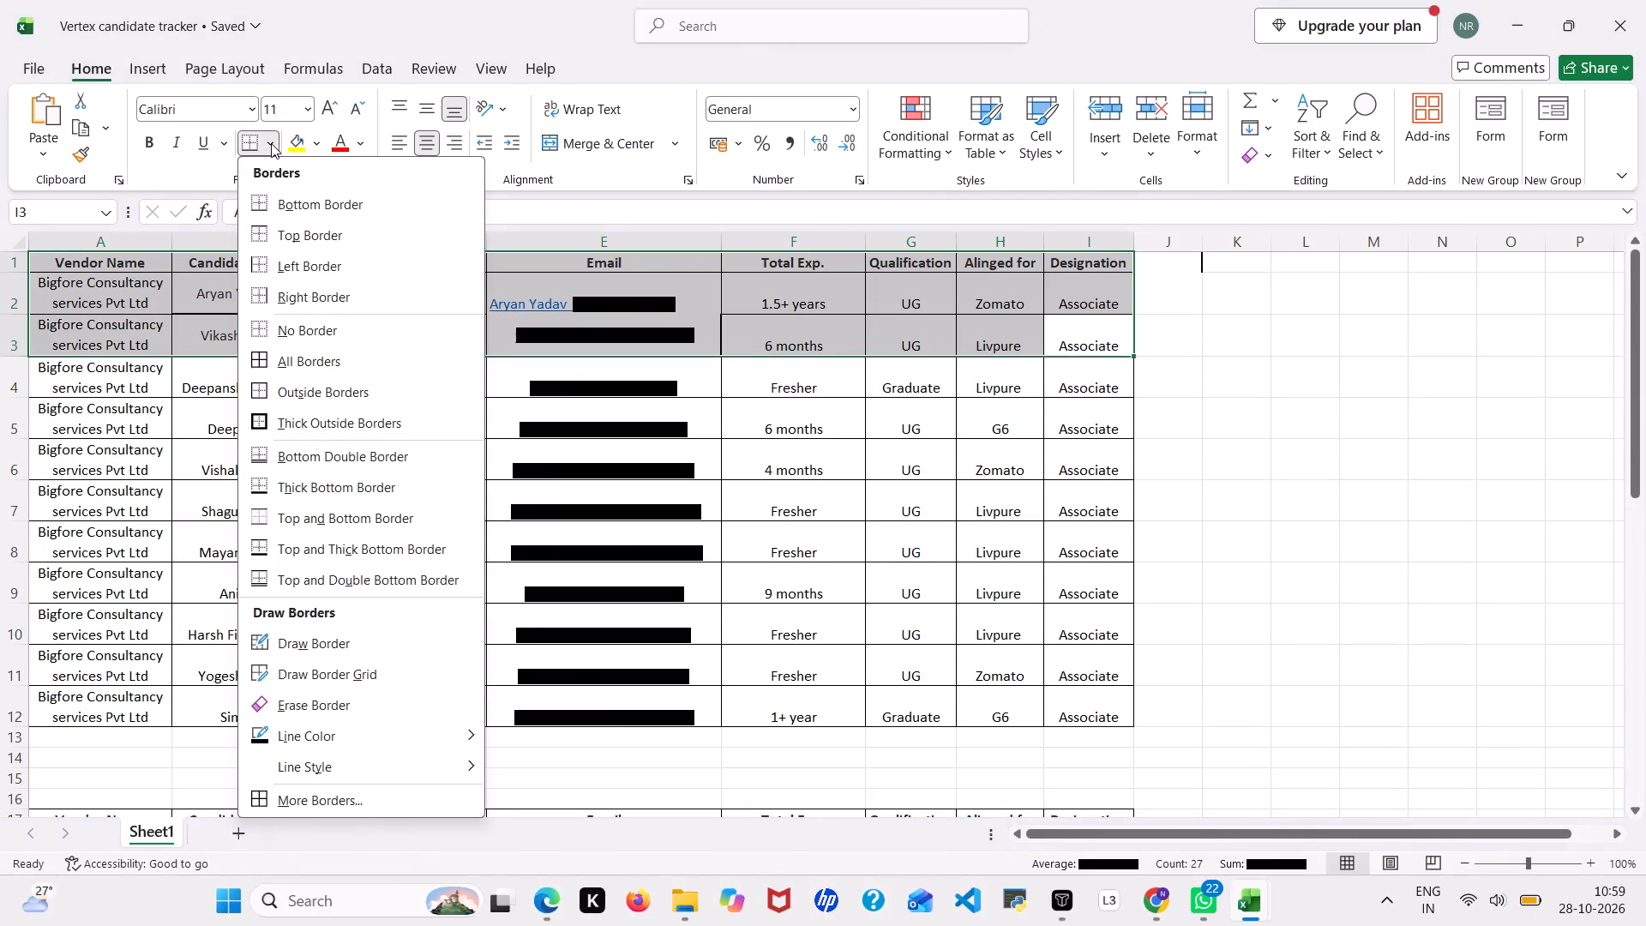
click(311, 358)
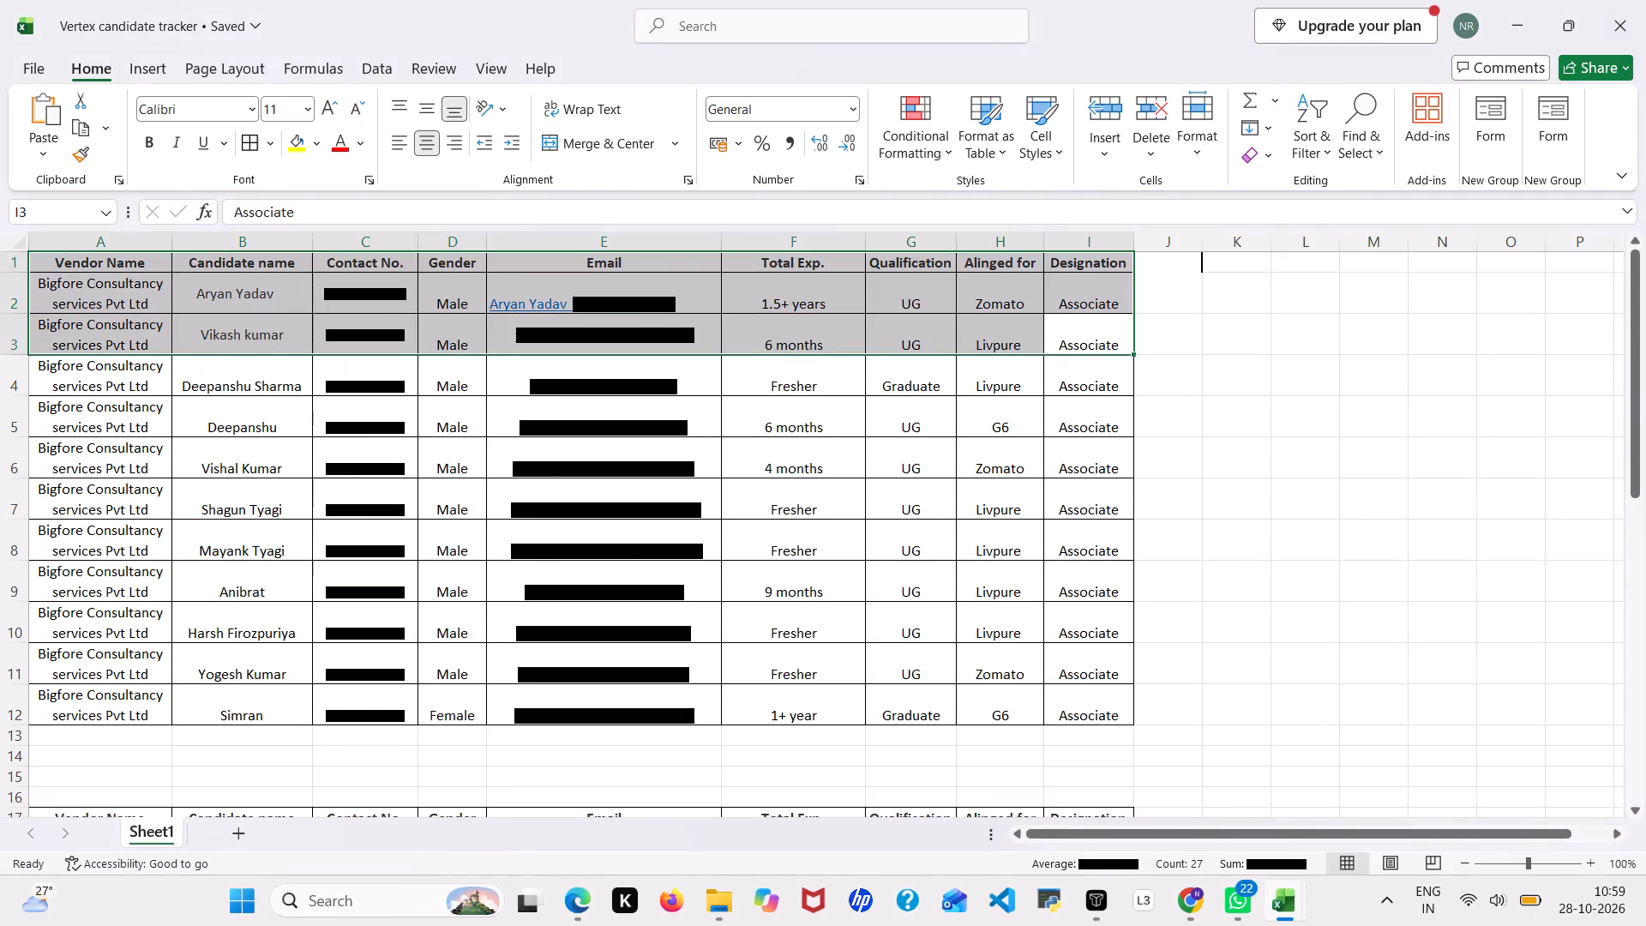
click(430, 148)
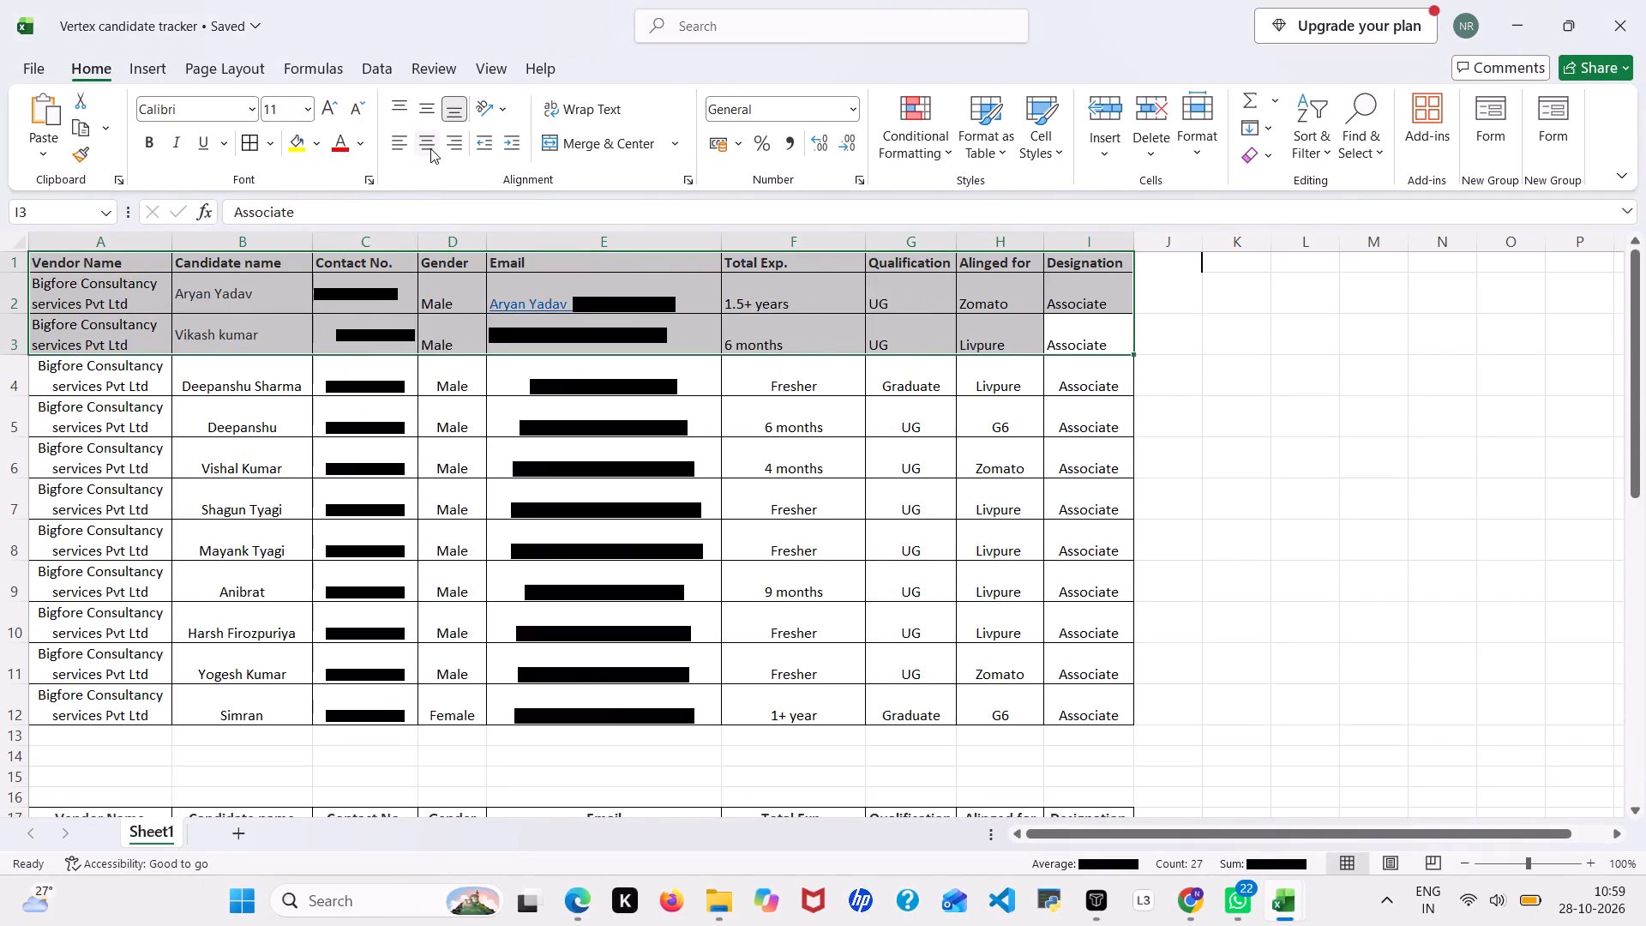
click(430, 148)
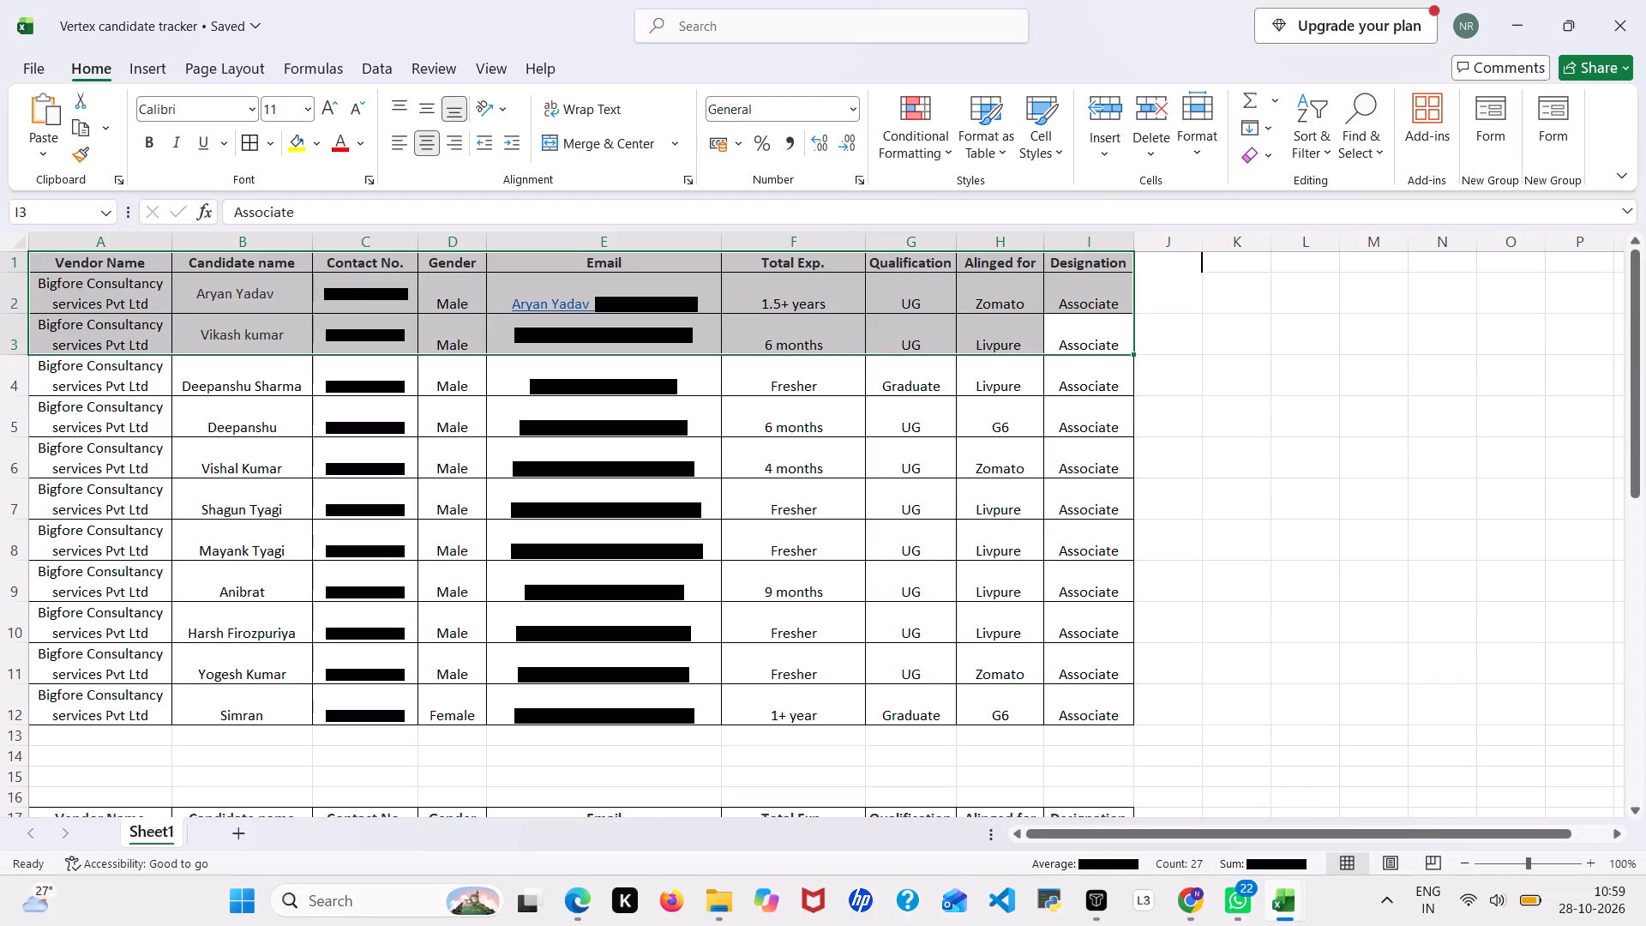
Copy the formatted range A1:I3, containing the header row and first two candidate rows.
key(ctrl+c)
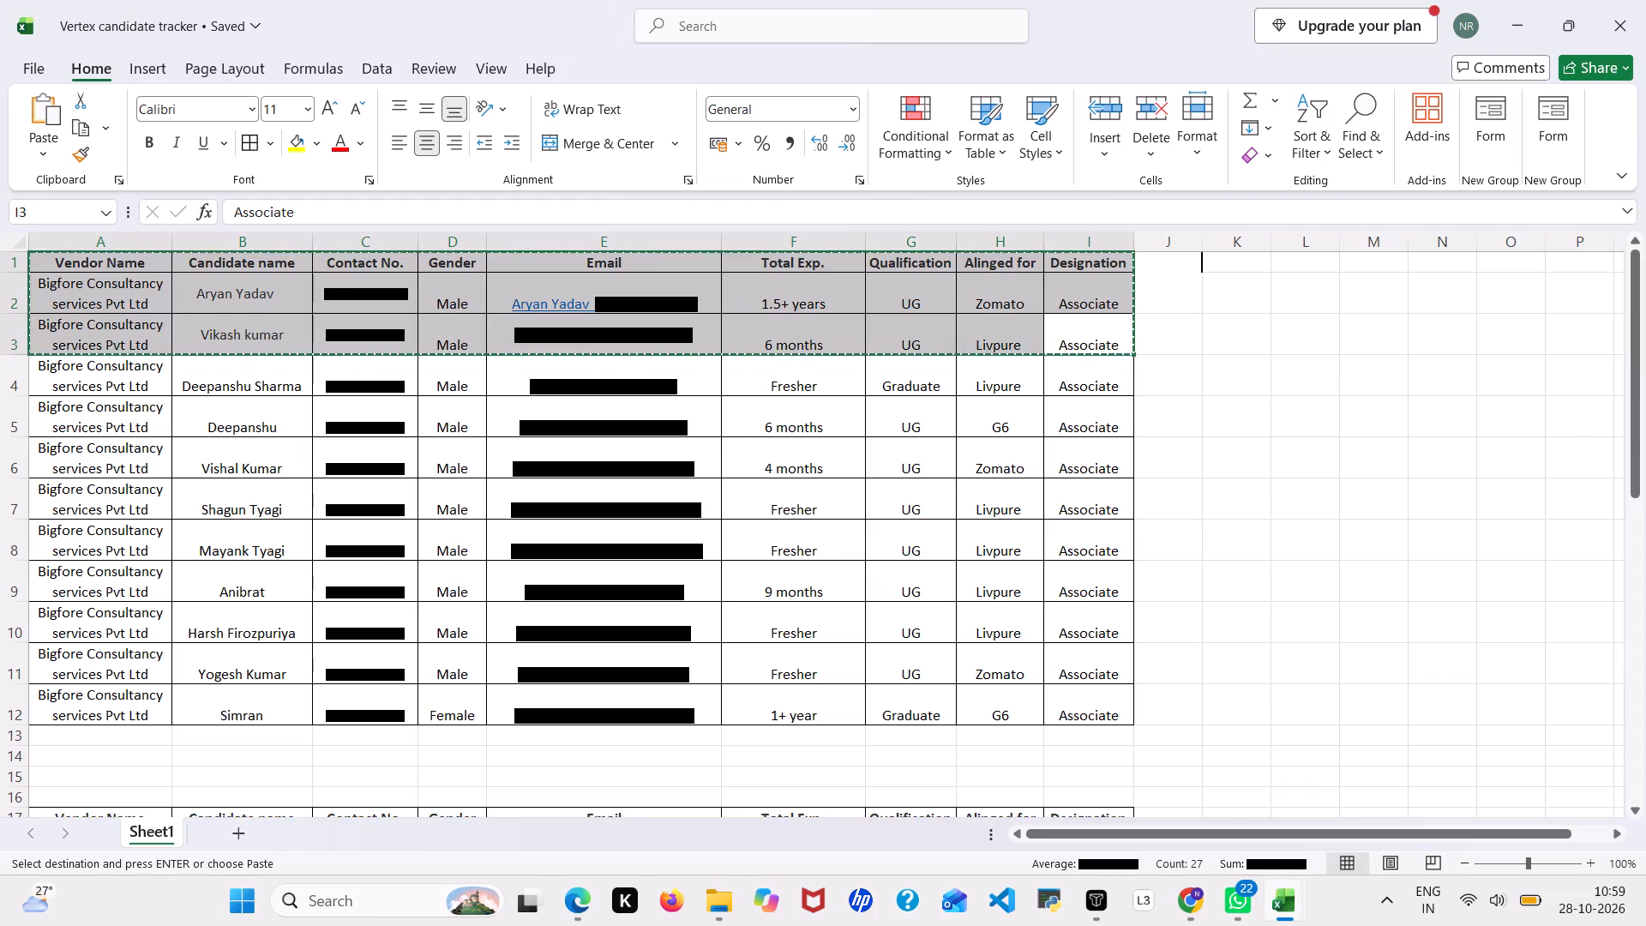
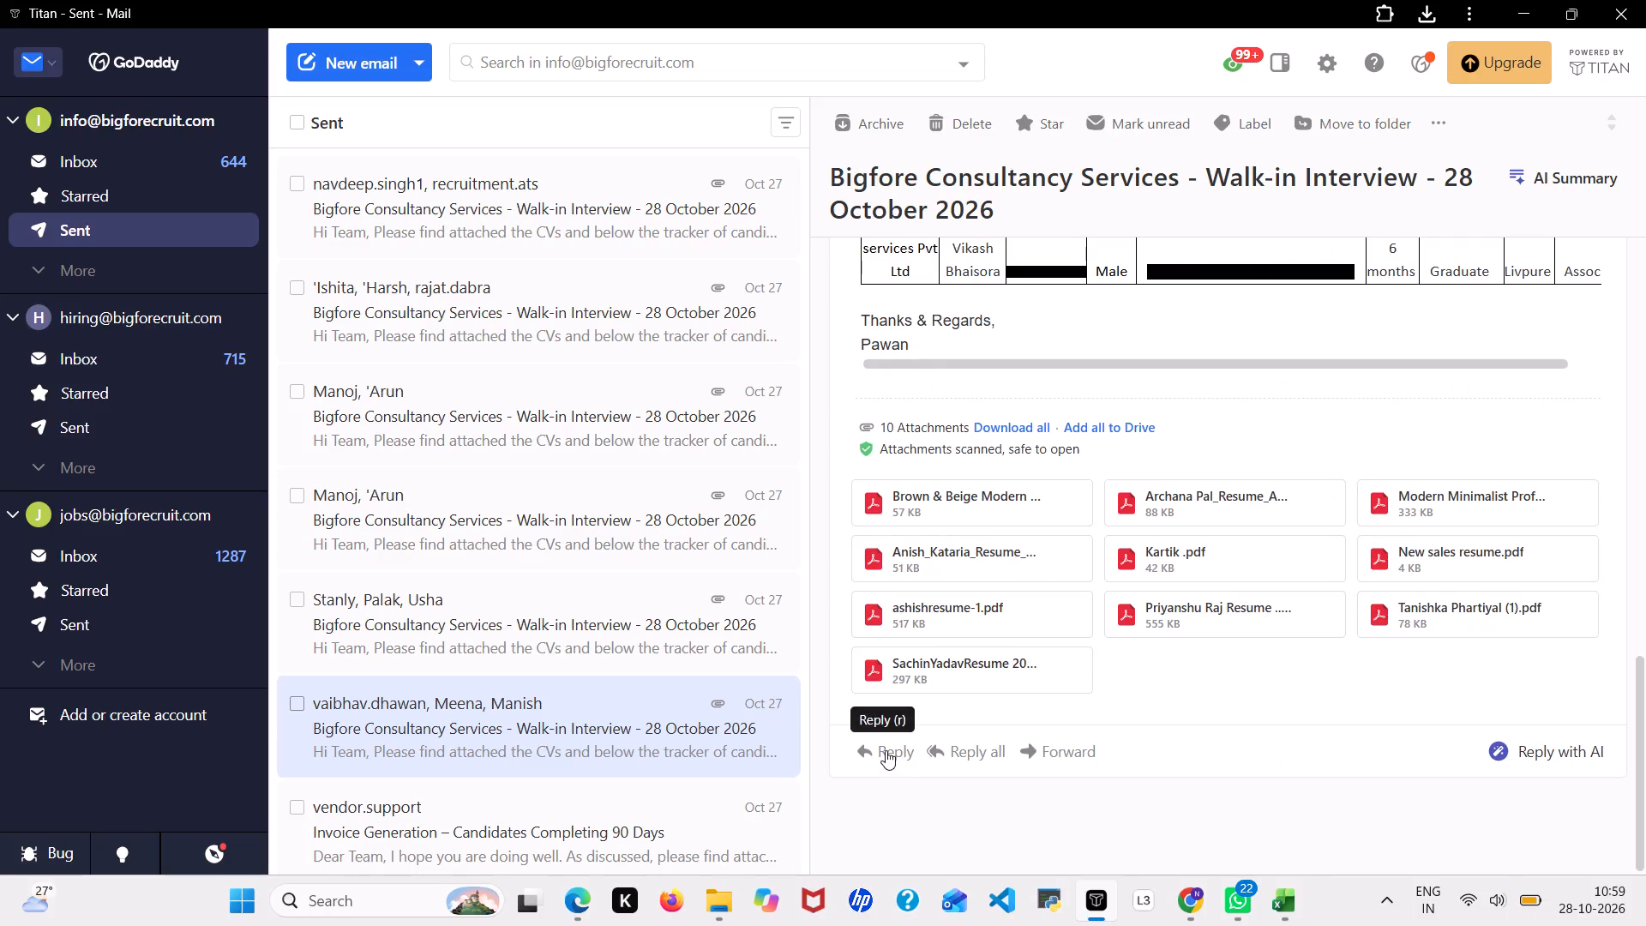
Start a reply to the sent email "Bigfore Consultancy Services - Walk-in Interview - 28 October 2026".
click(886, 750)
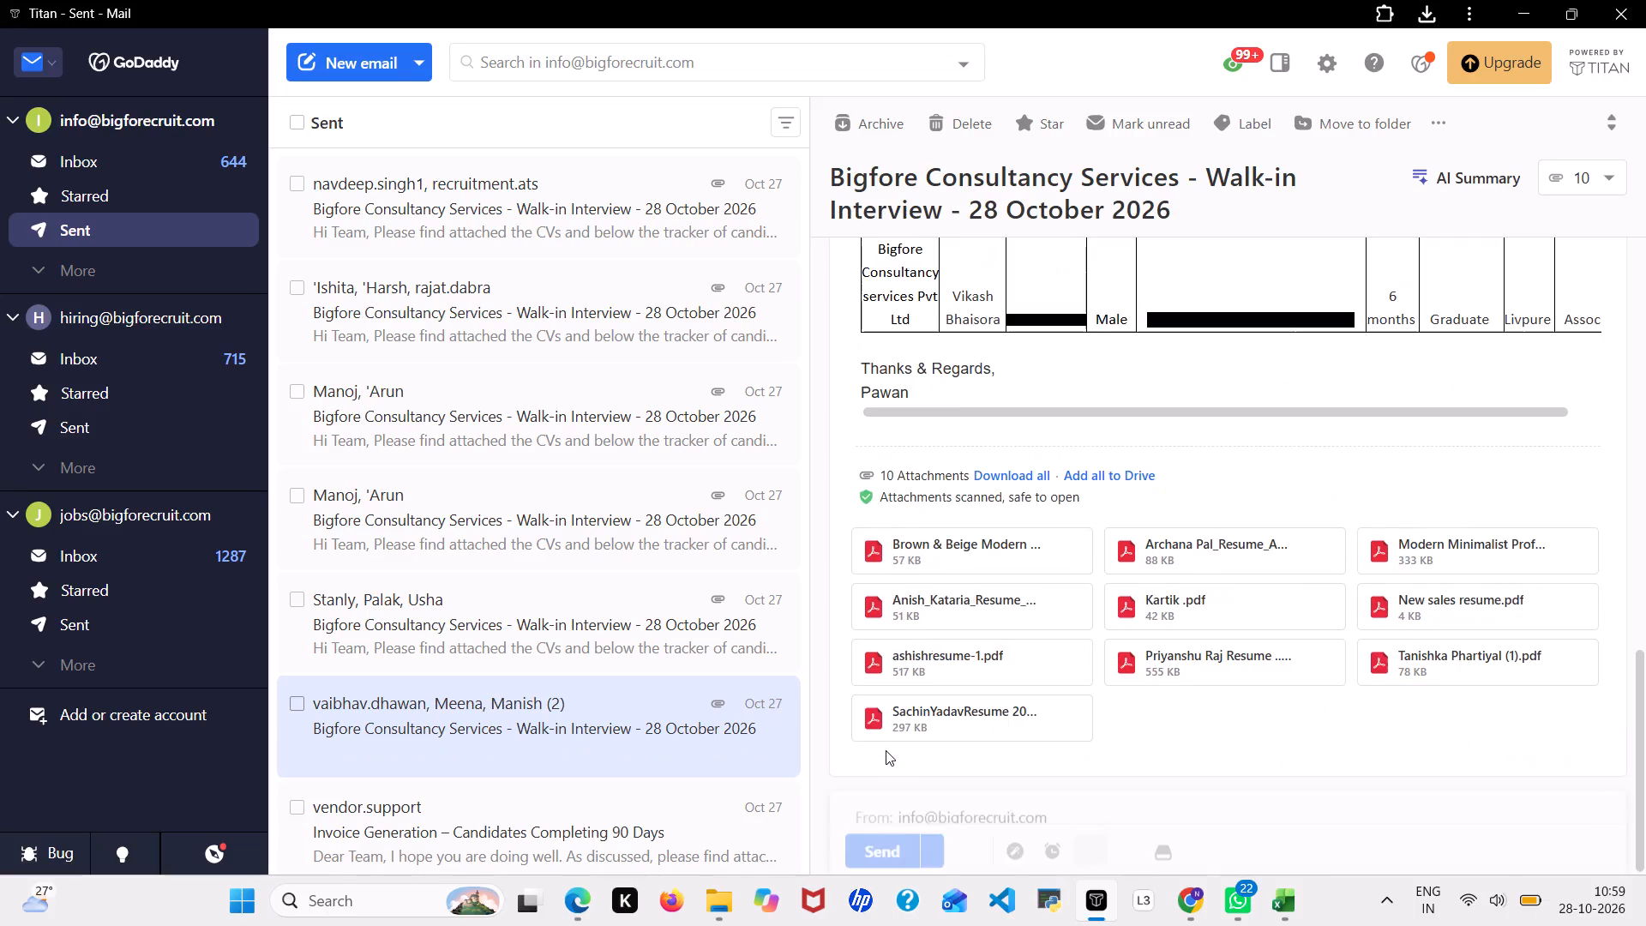
Paste the copied candidate table, with its header row and two candidate rows, into the reply body.
key(ctrl+v)
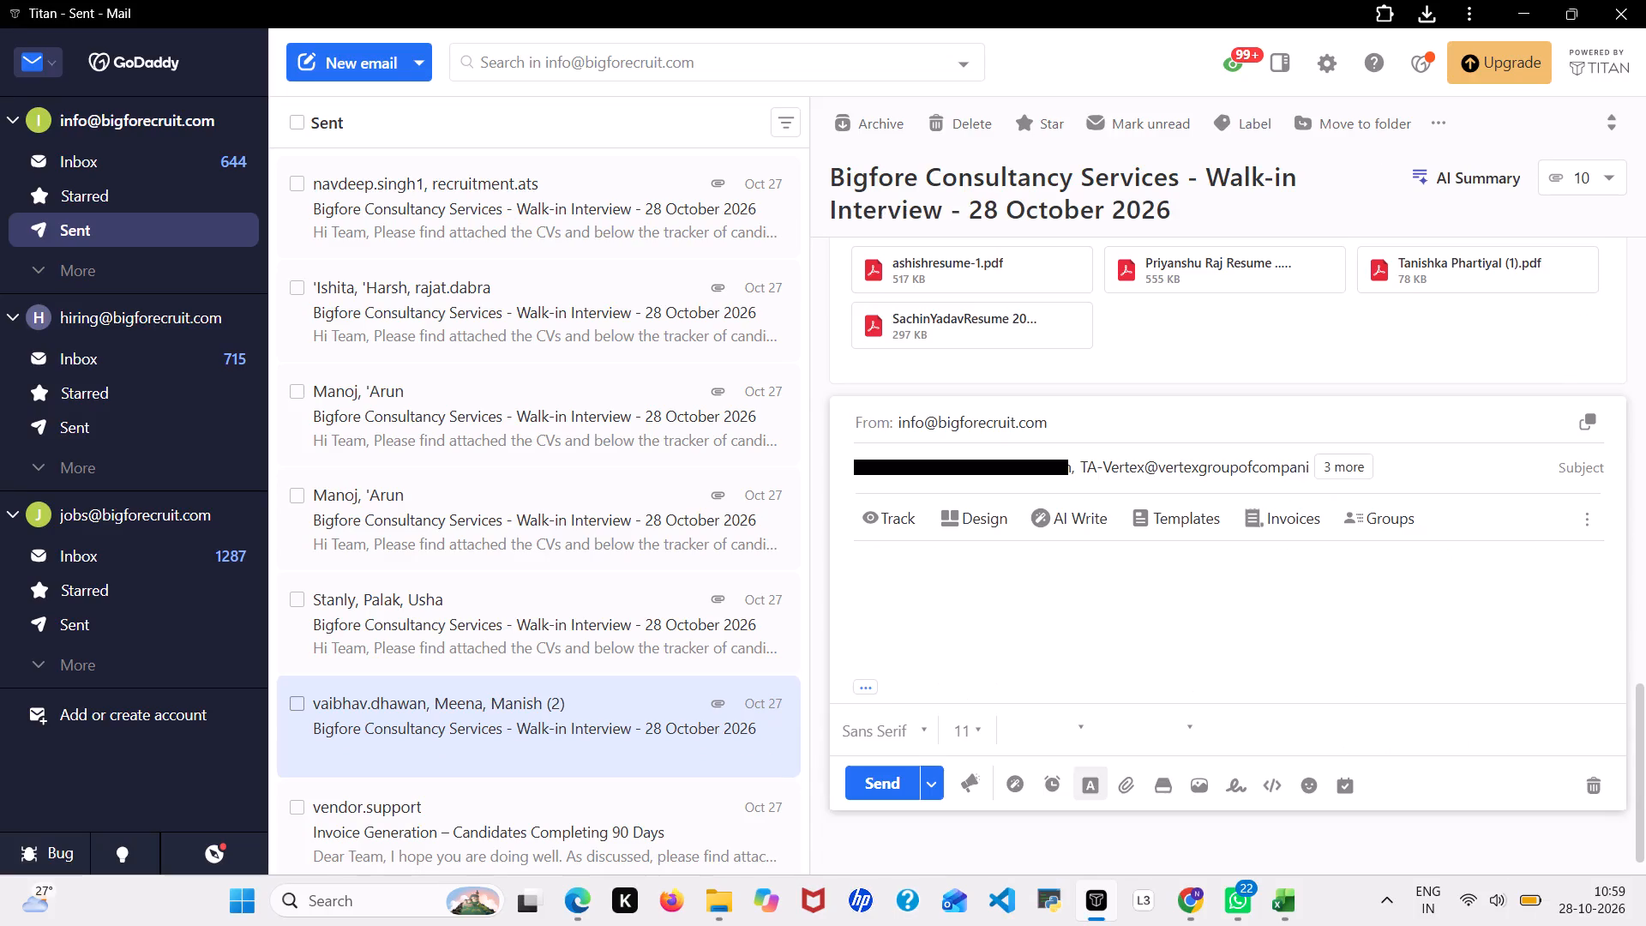
Remove the gap in the middle of the first candidate's contact number in the pasted table.
scroll(1025, 644, down, 1)
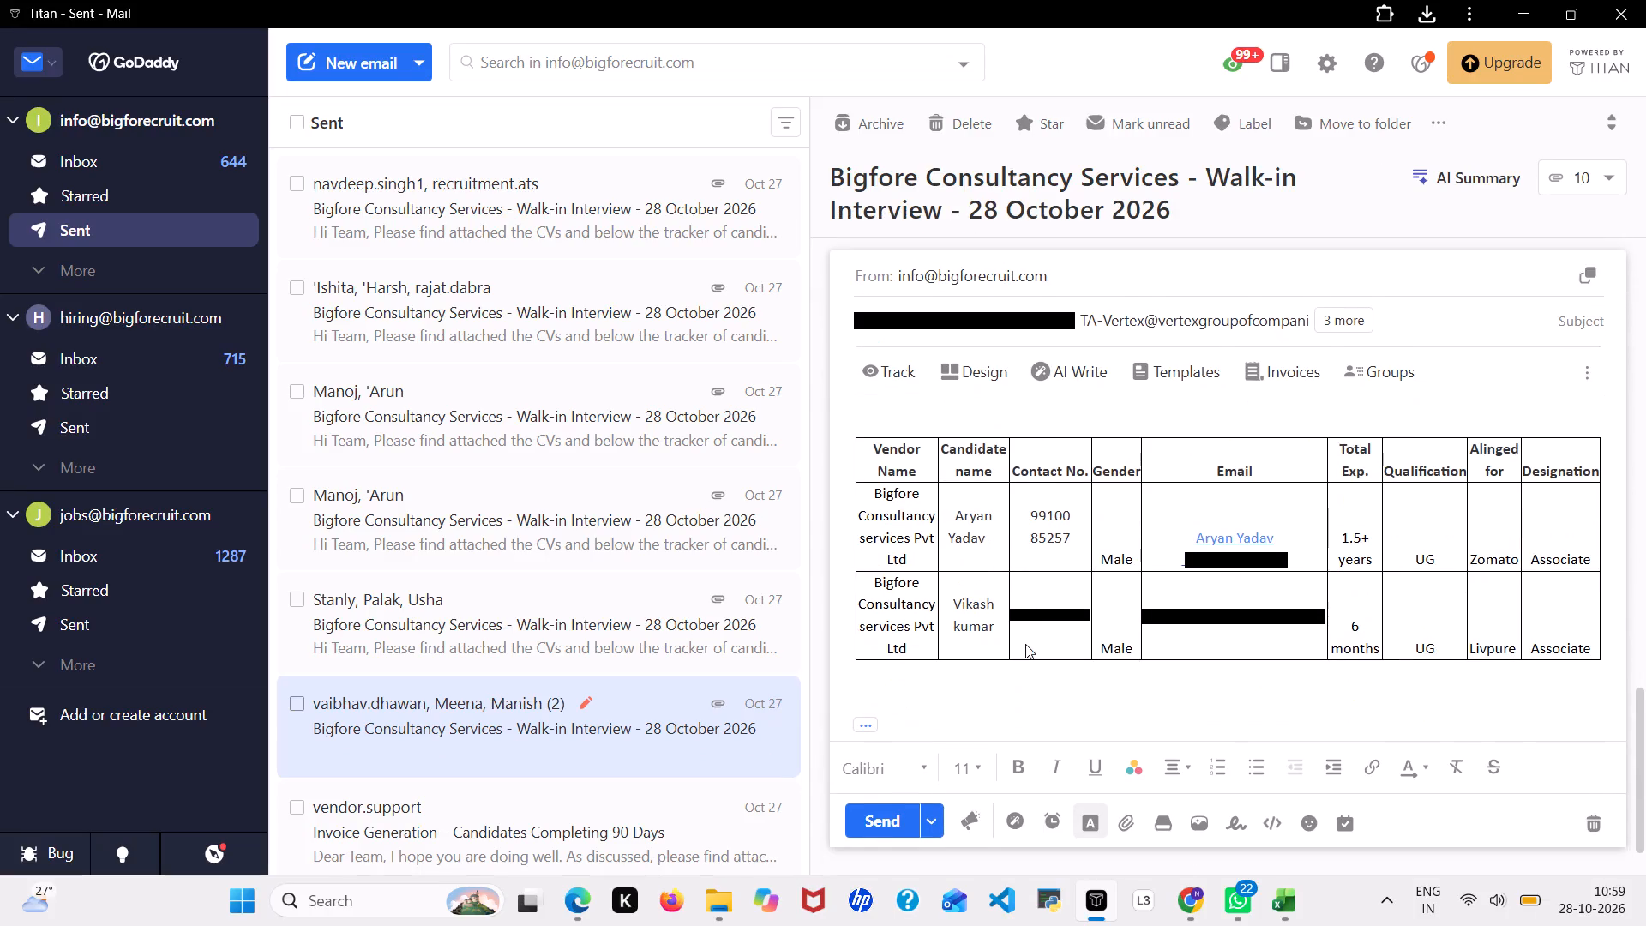
click(1030, 538)
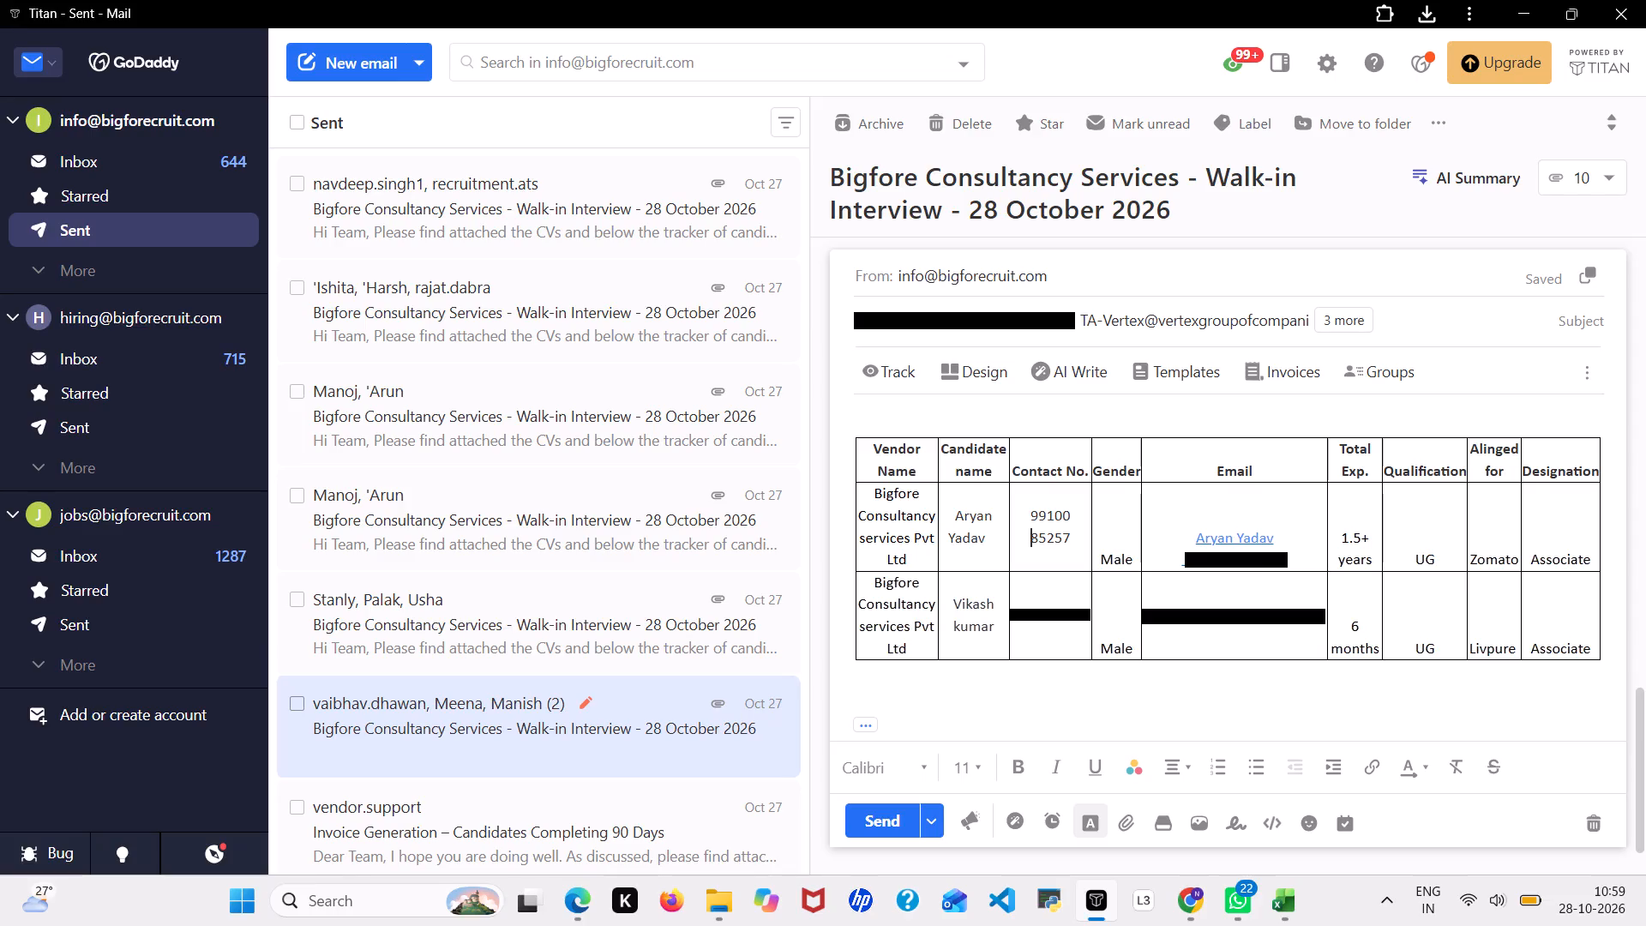
key(BackSpace)
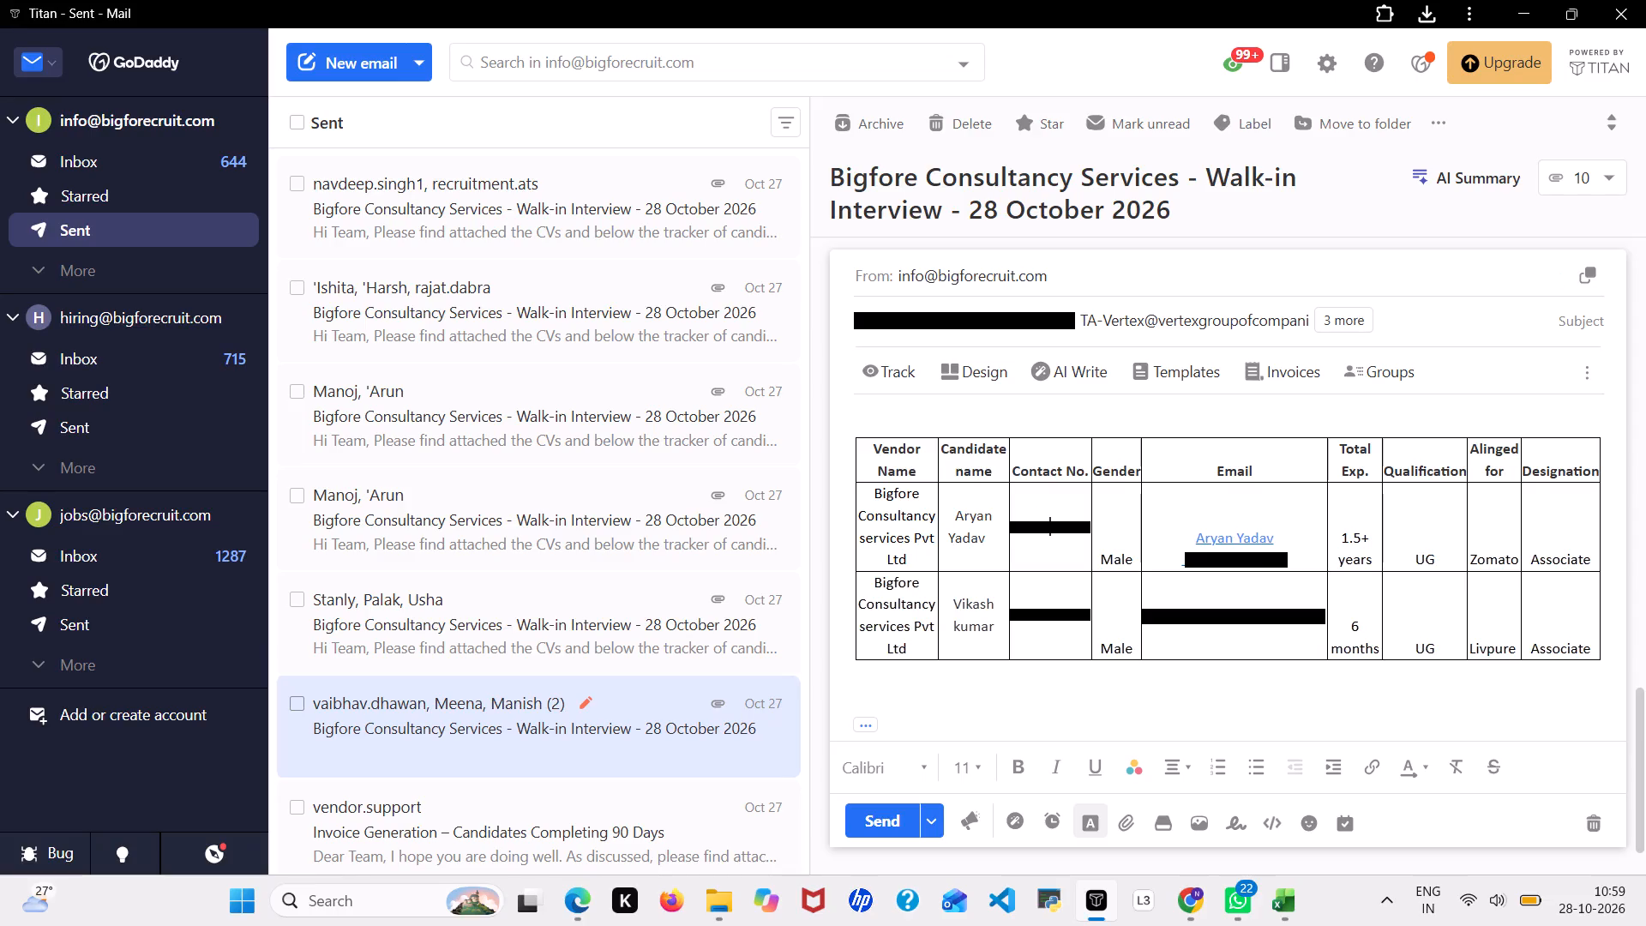
Attach the image "WhatsApp Image 2026-10-28 at 10.44.43 AM" from Downloads to the reply.
click(1129, 827)
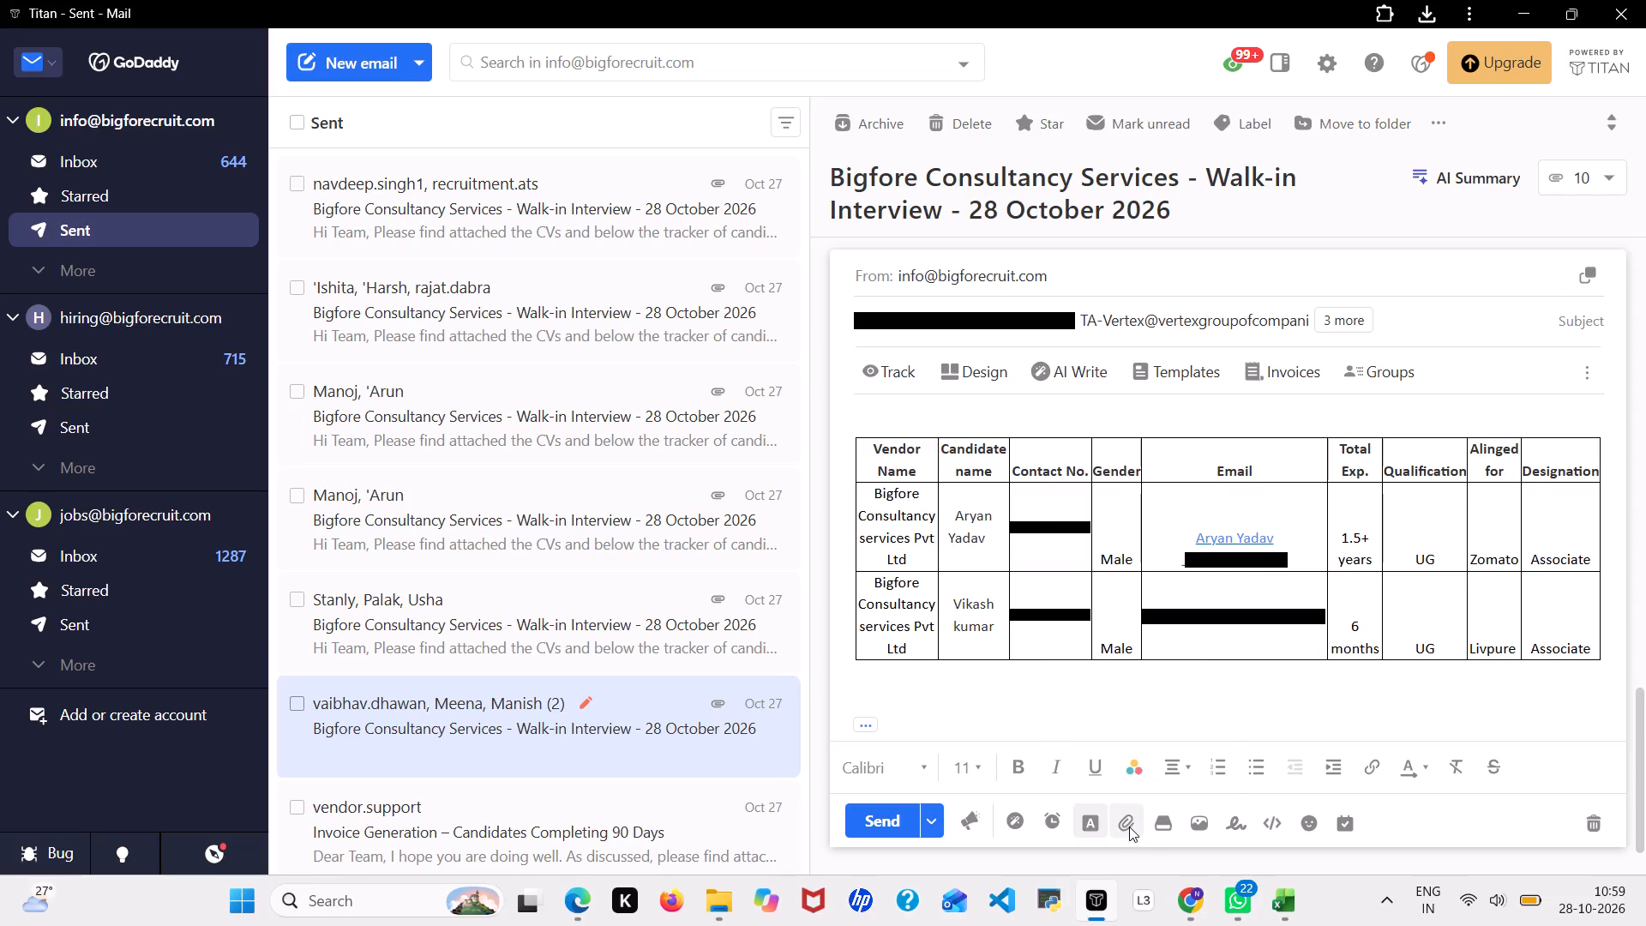
click(1120, 675)
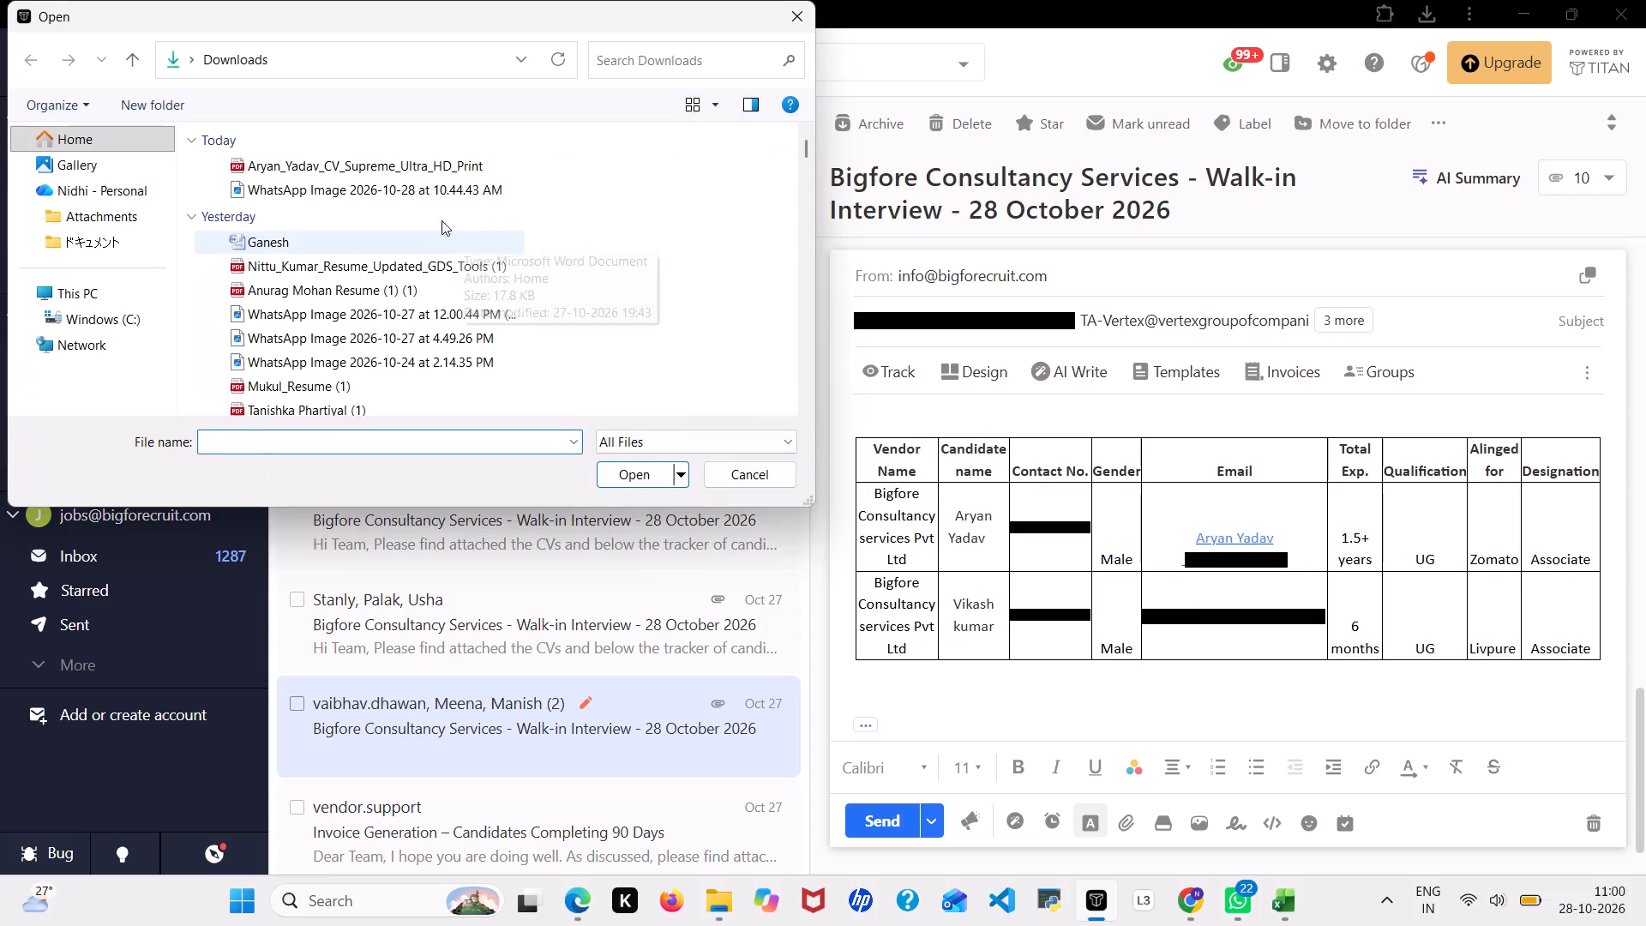
click(410, 190)
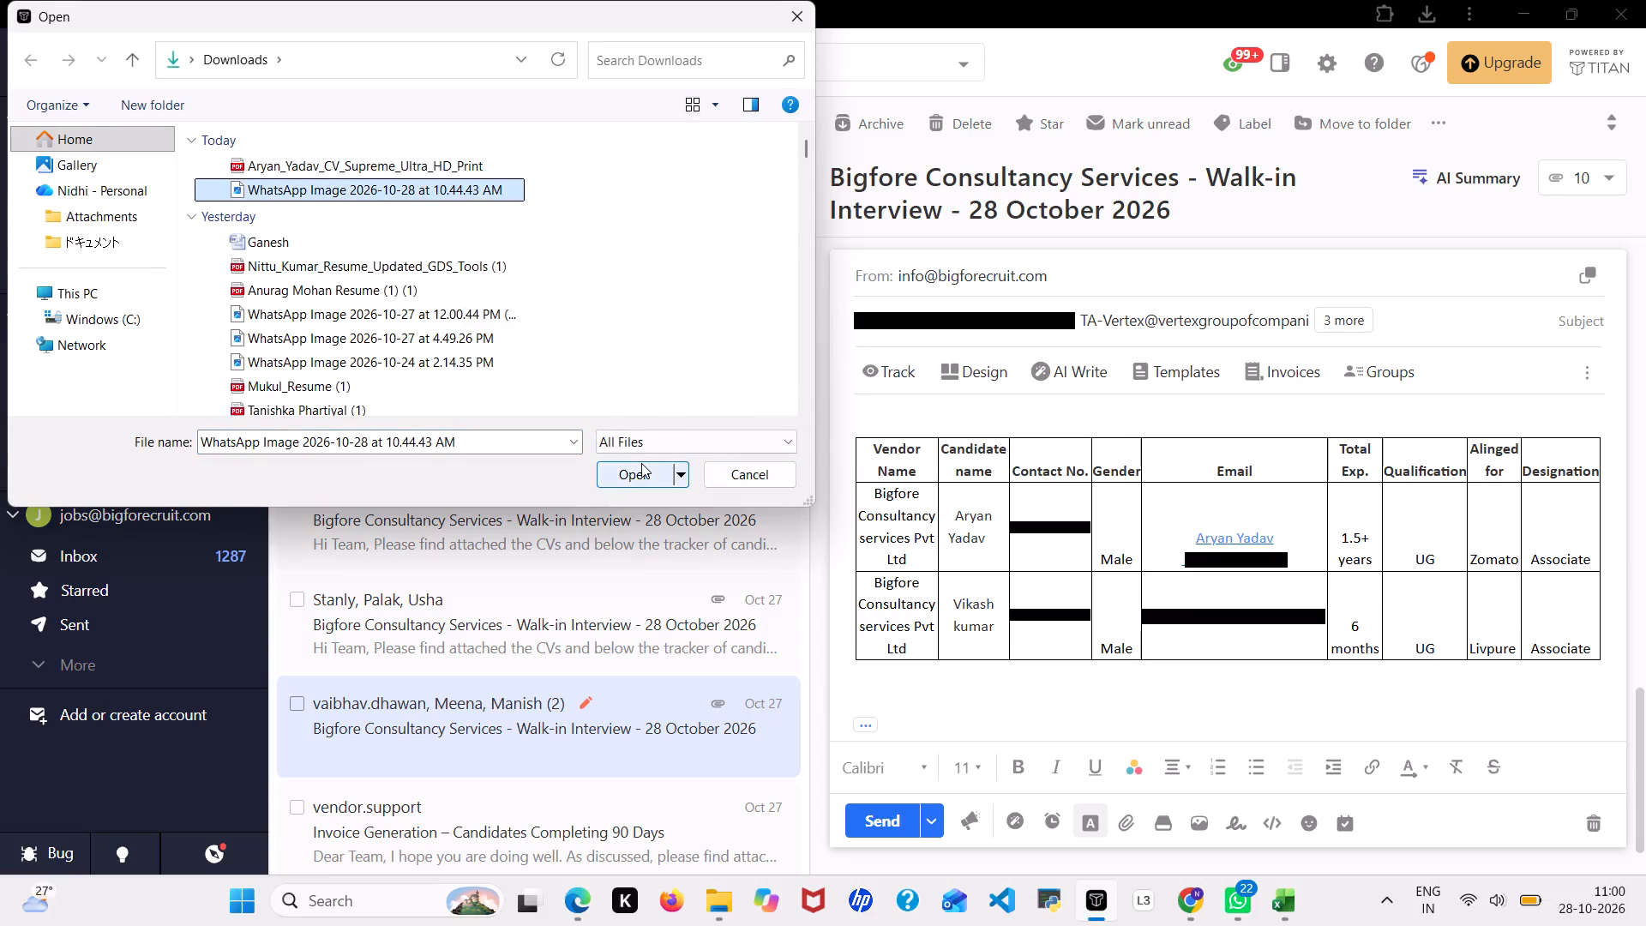
click(641, 463)
Attach the first candidate's CV PDF, ending in "CV_Supreme_Ultra_HD_Print", from Downloads to the reply.
click(1126, 852)
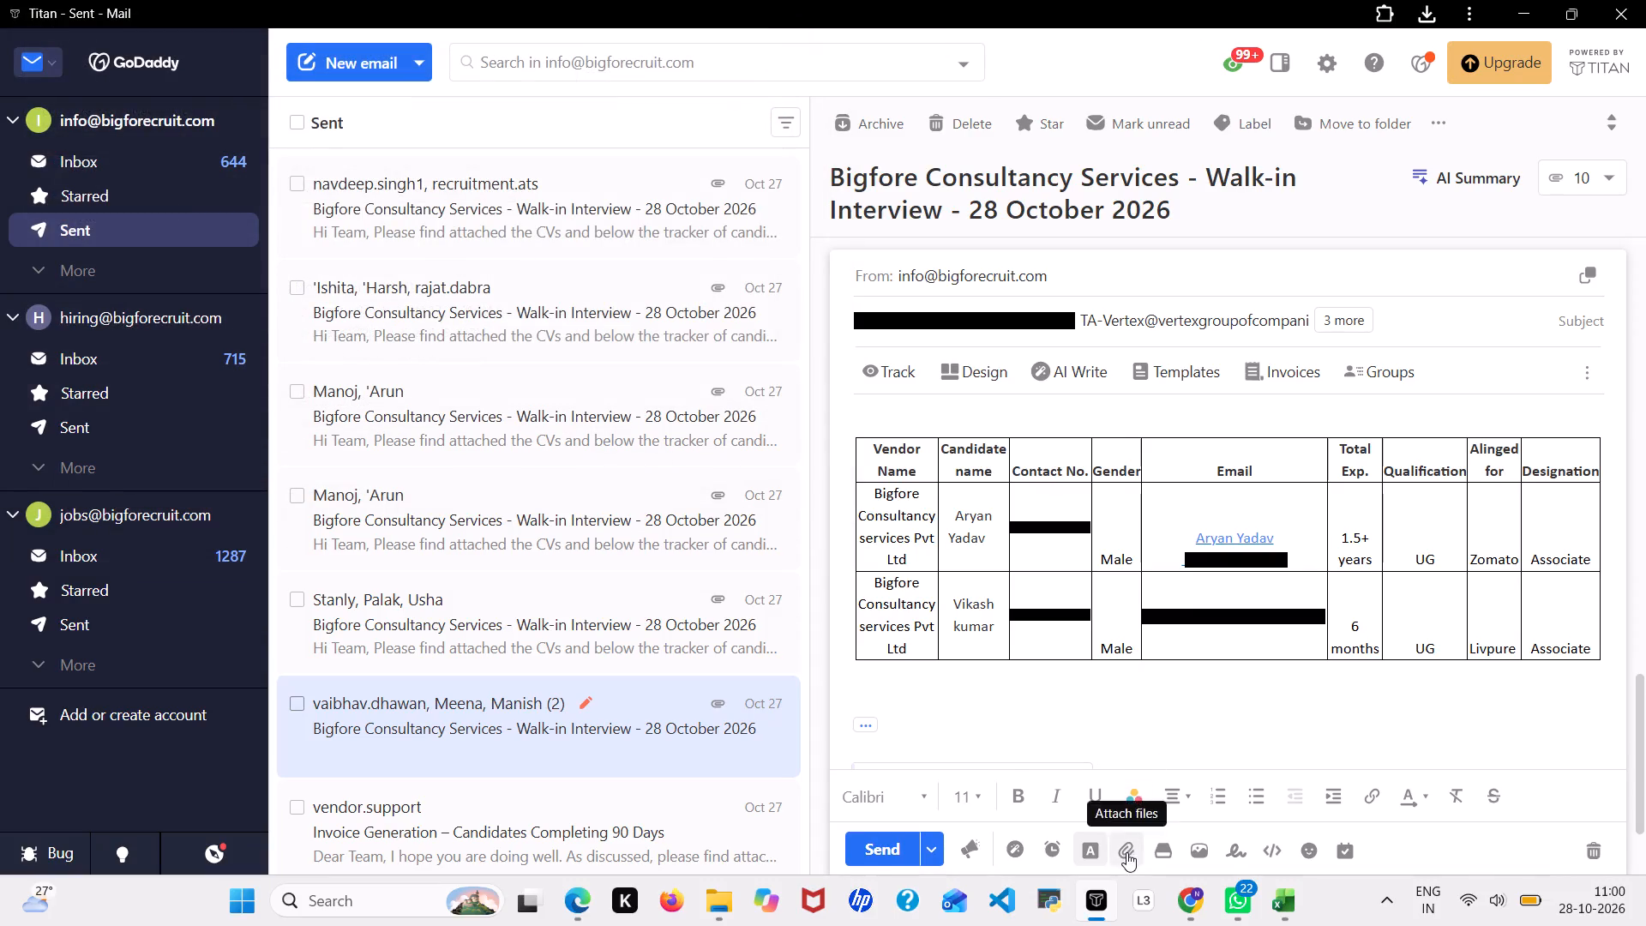
click(1107, 709)
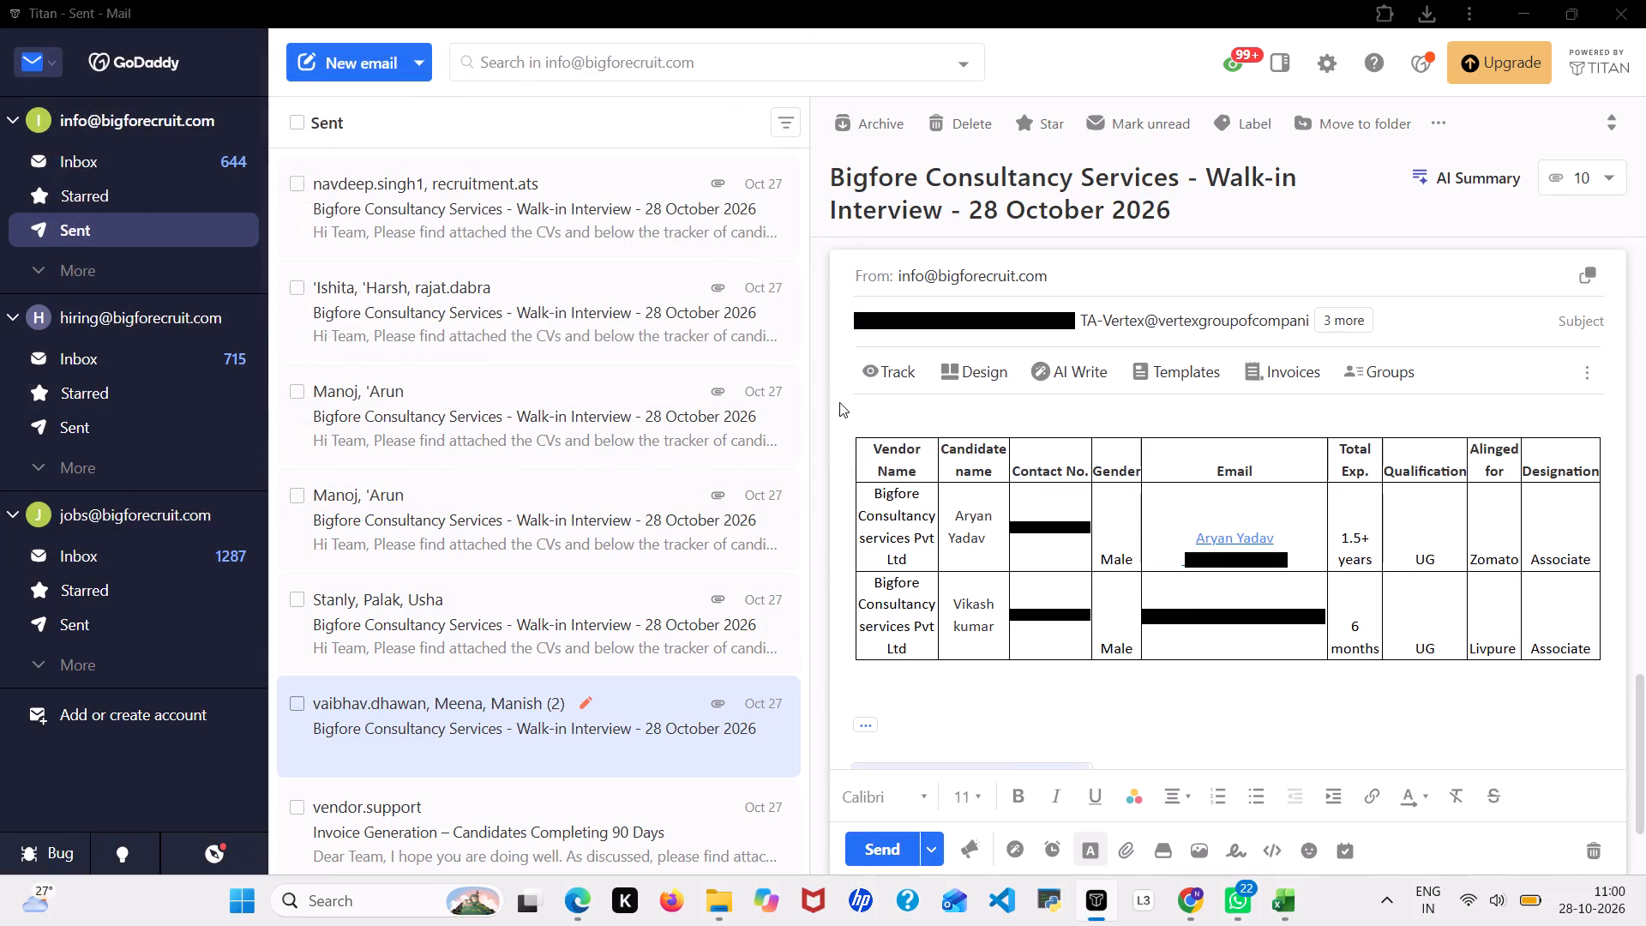
click(385, 156)
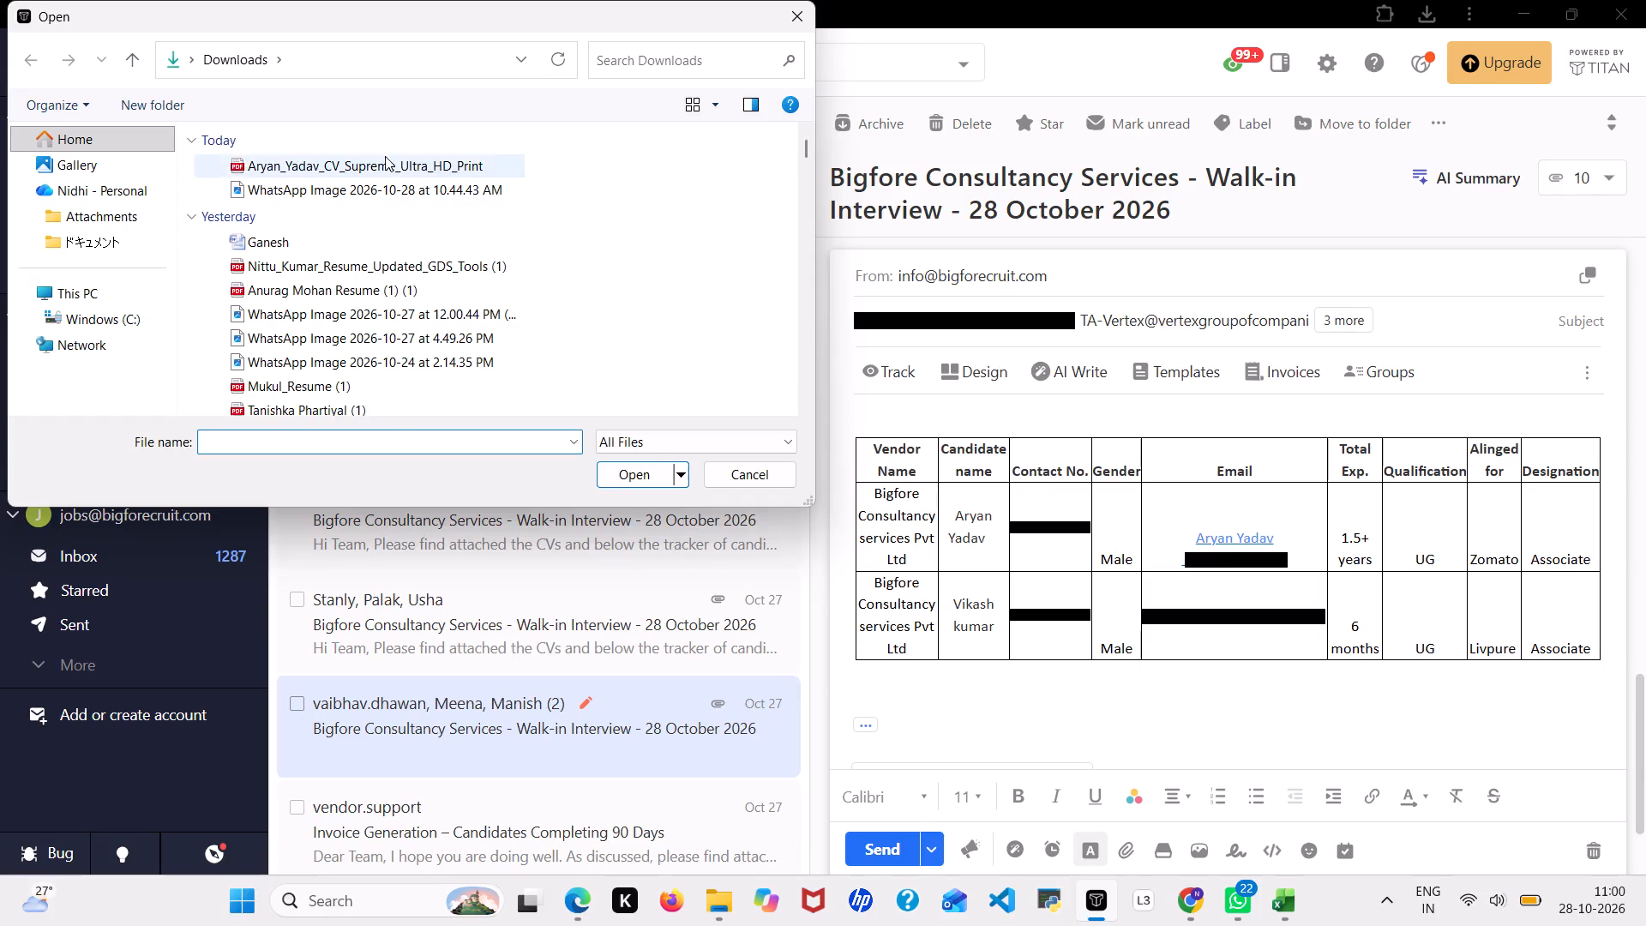
click(649, 462)
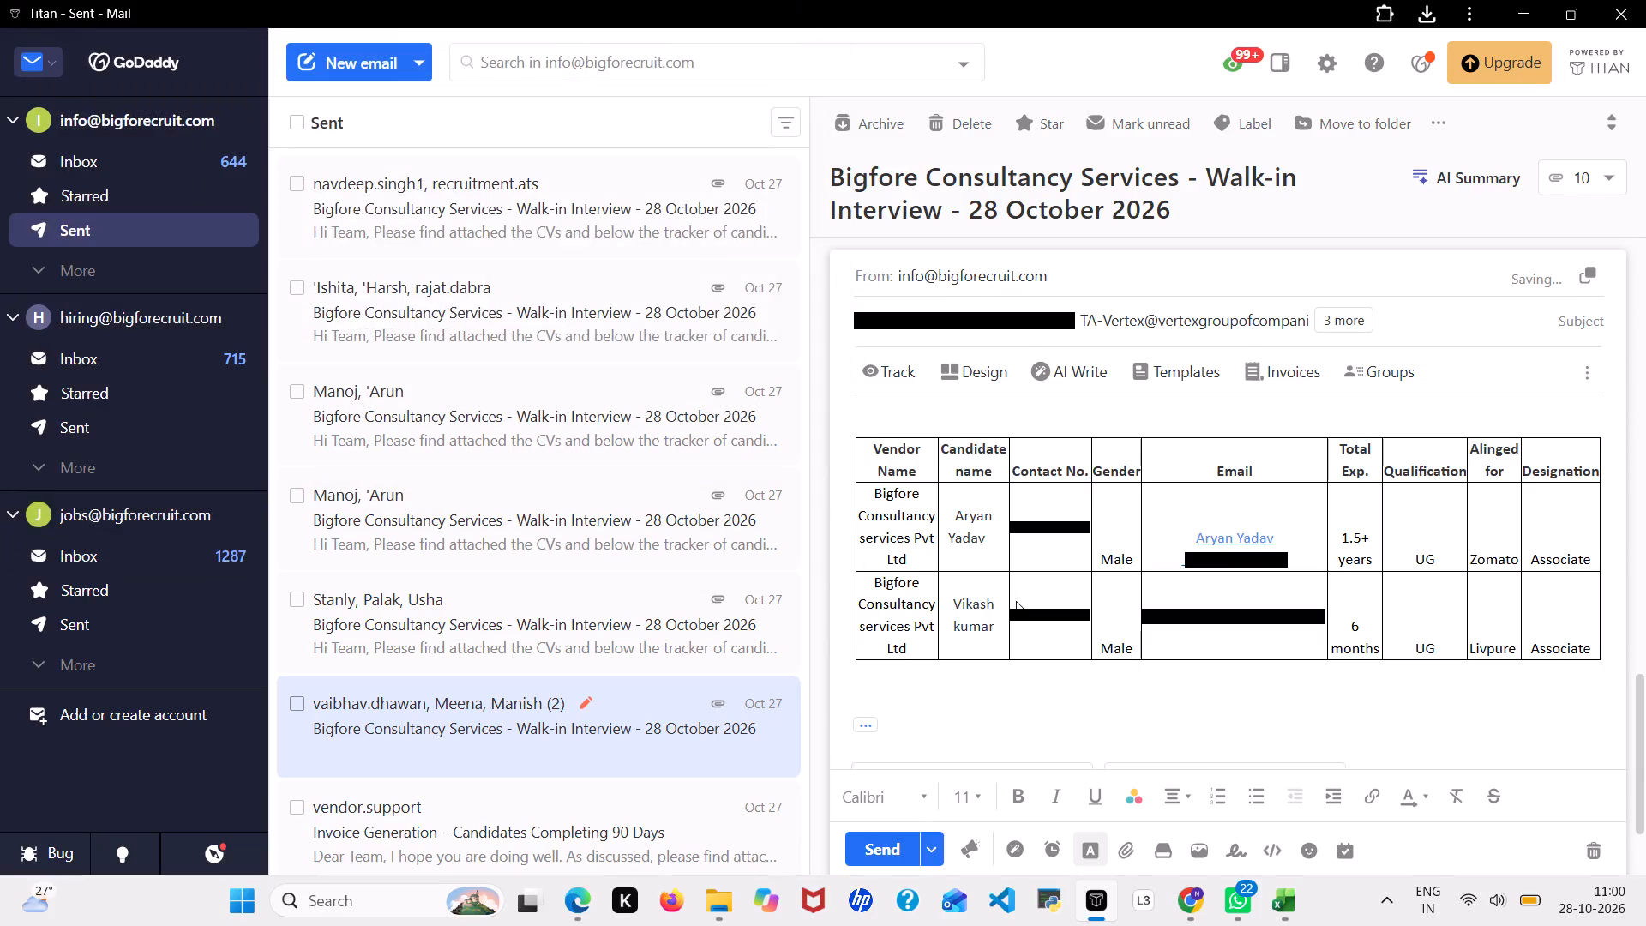
Copy the "Thanks & Regards" sign-off with the sender's name from the earlier message and place it below the reply's candidate table.
scroll(1016, 601, down, 1)
scroll(1016, 601, up, 5)
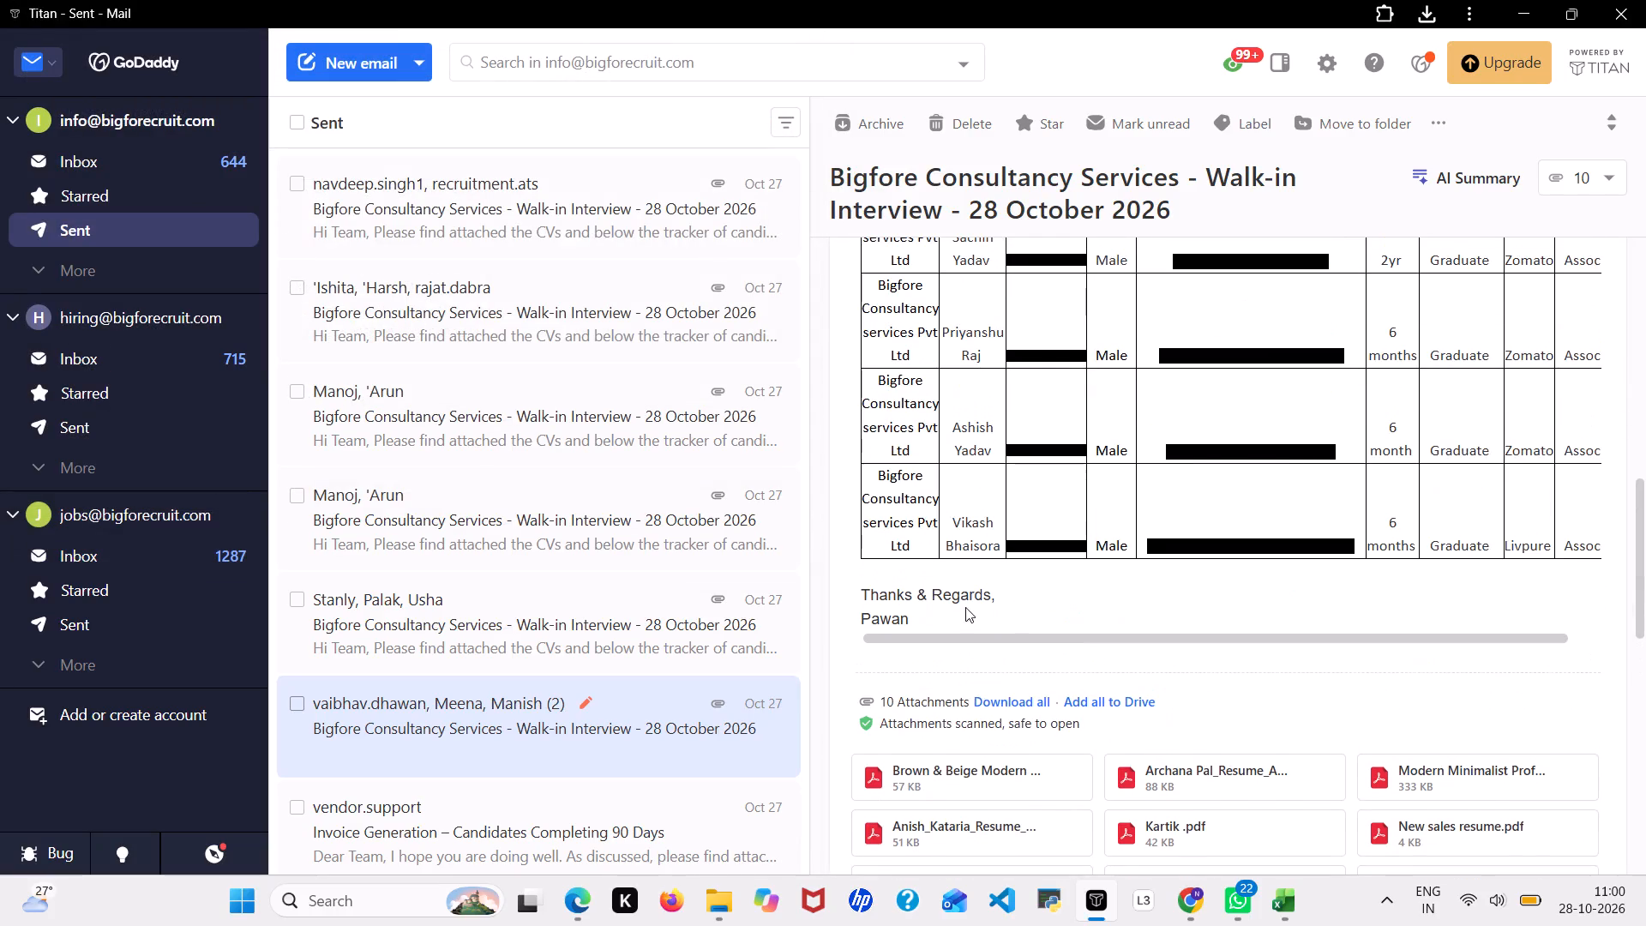
drag(908, 615, 859, 598)
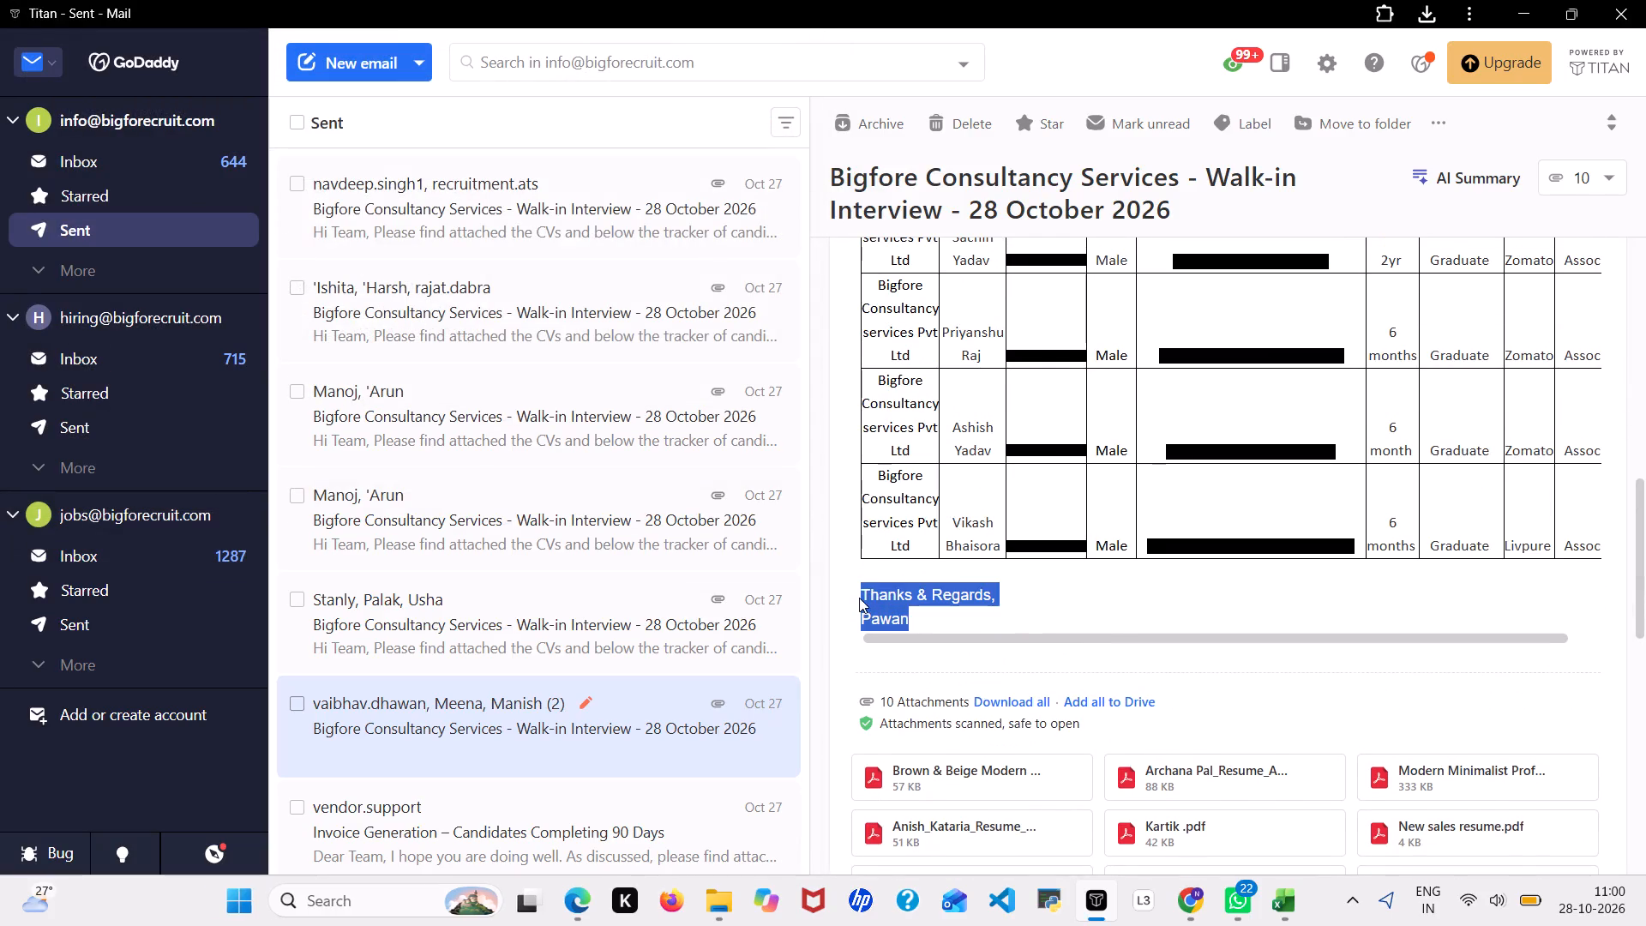
key(ctrl+c)
scroll(859, 598, down, 4)
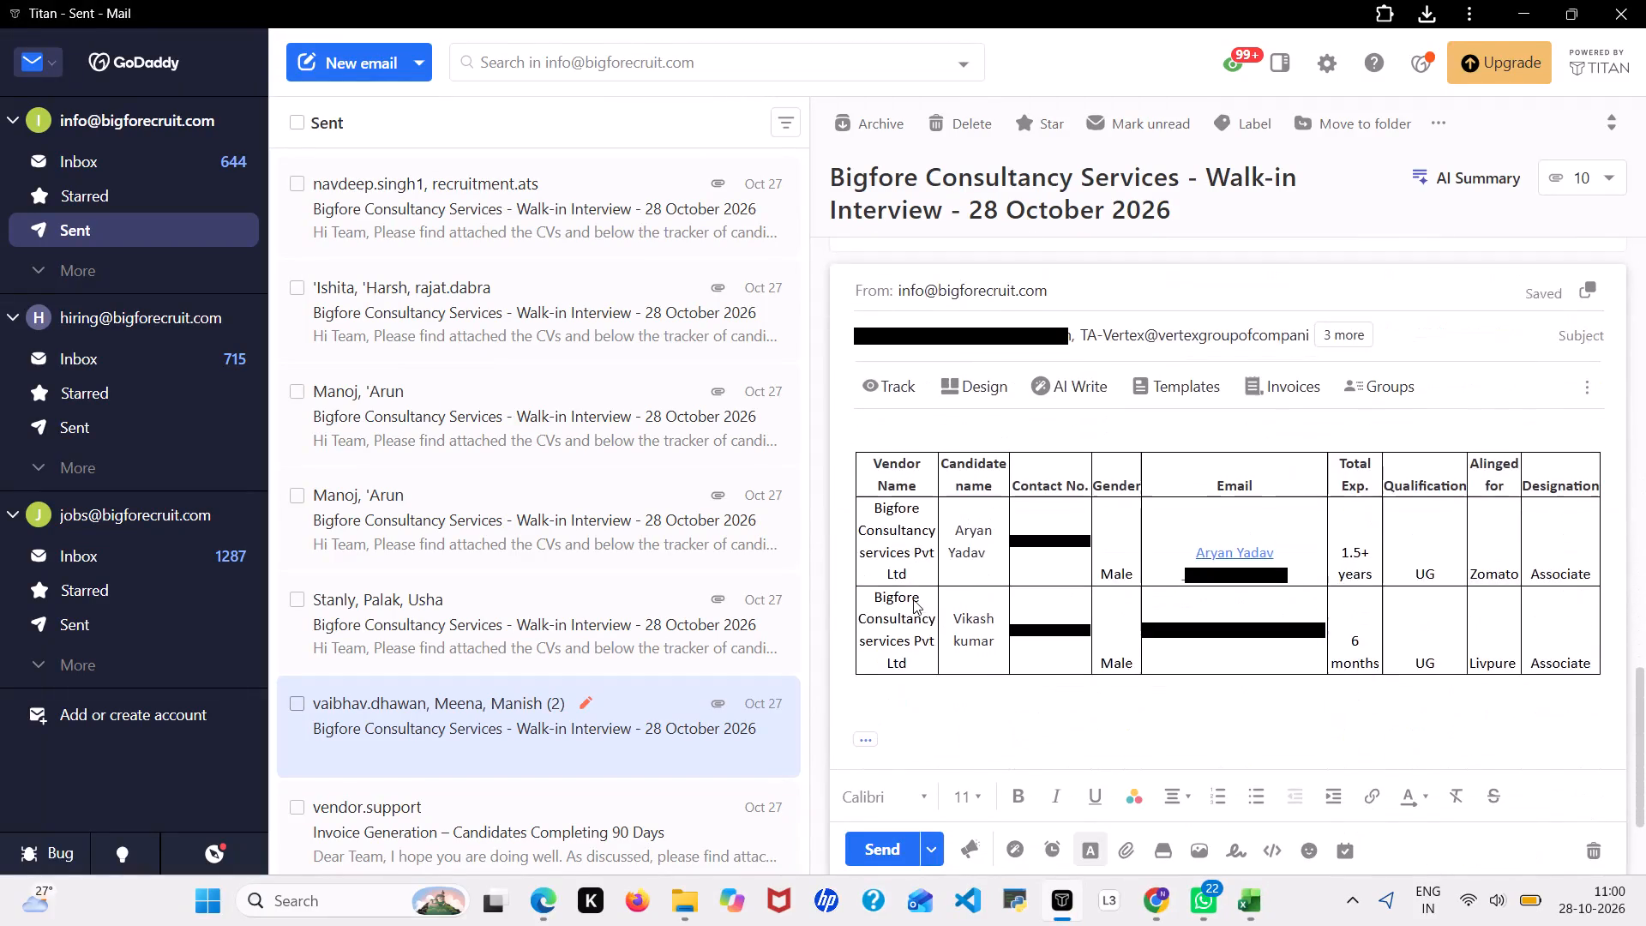
scroll(913, 599, down, 1)
click(1618, 654)
key(Return)
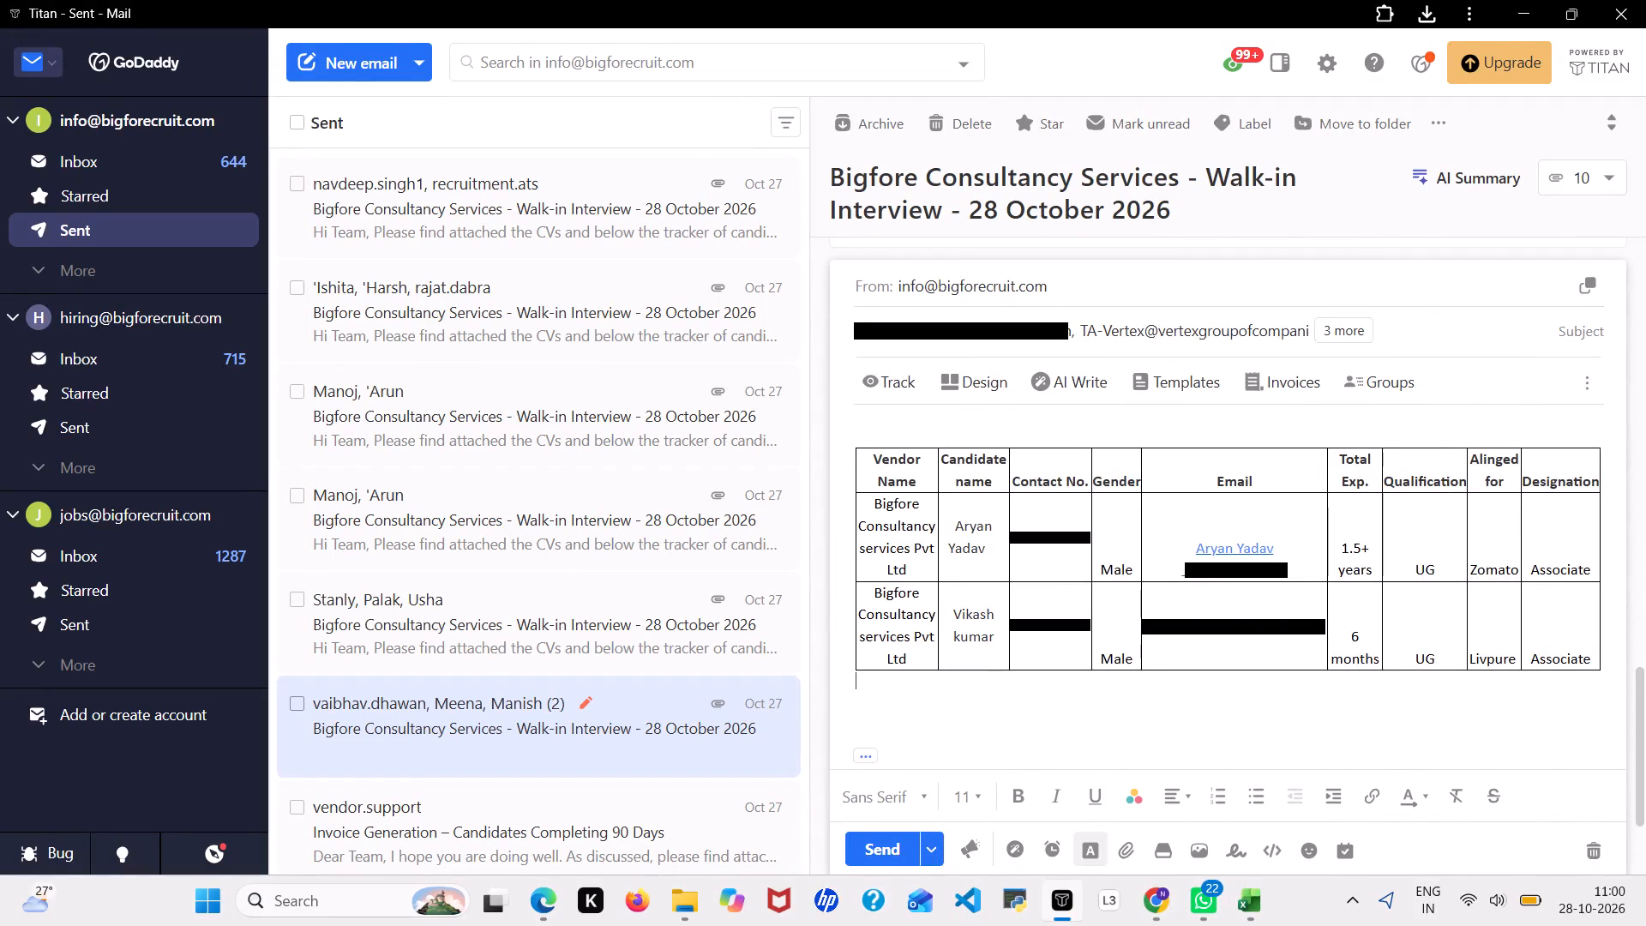
key(Return)
key(ctrl+v)
scroll(1366, 621, down, 2)
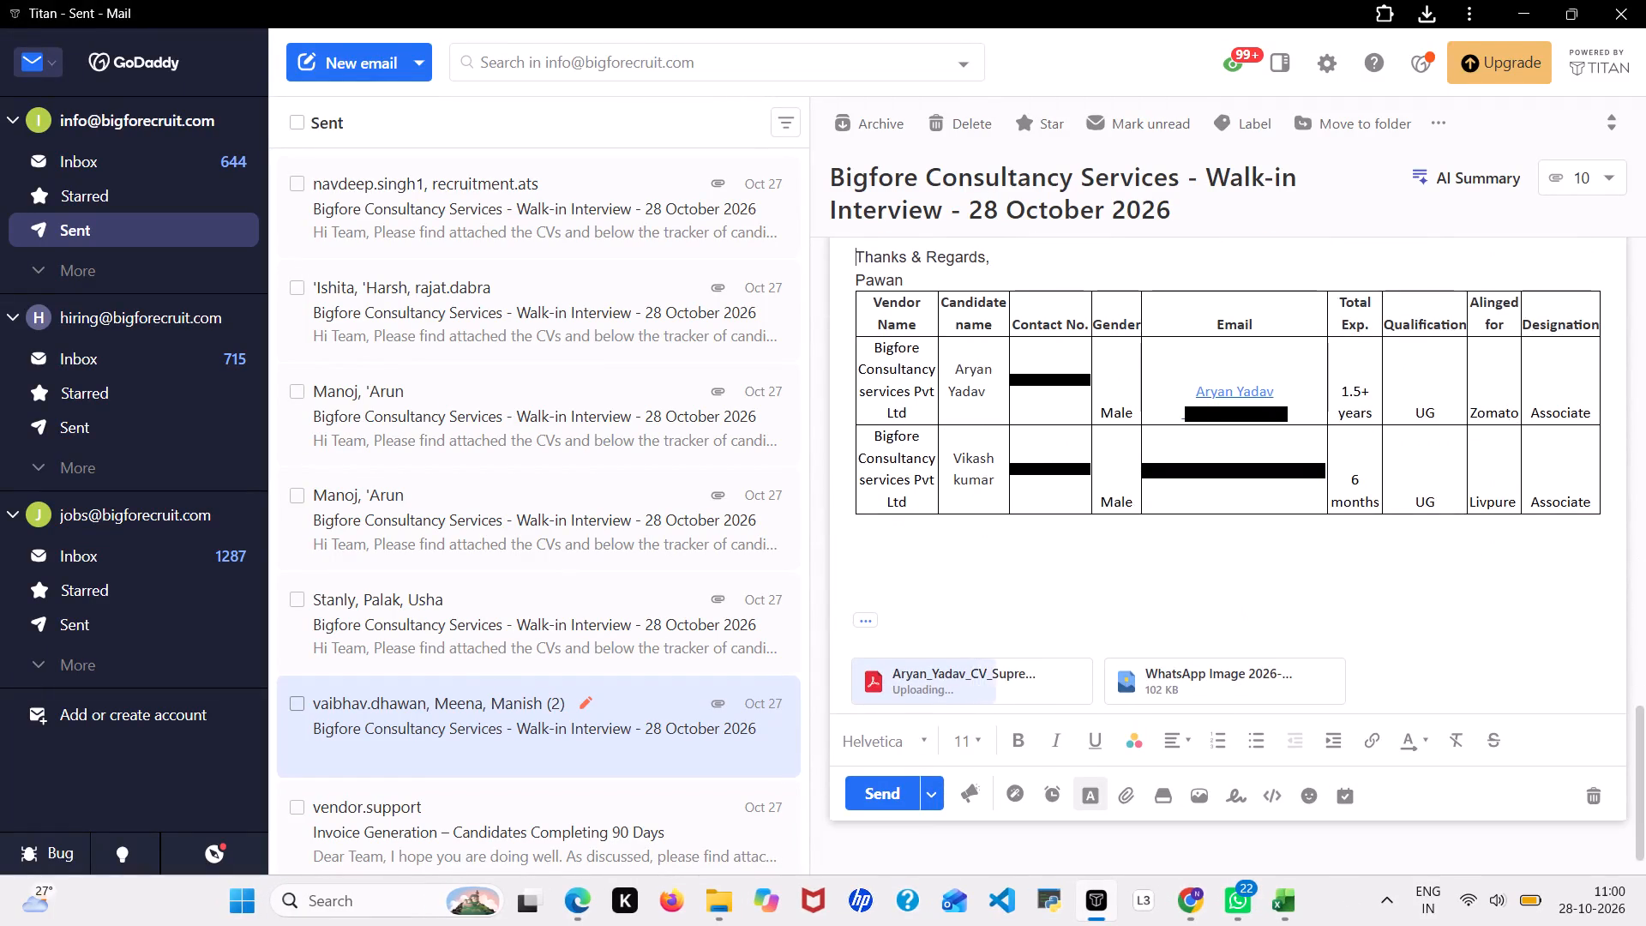
click(949, 388)
key(BackSpace)
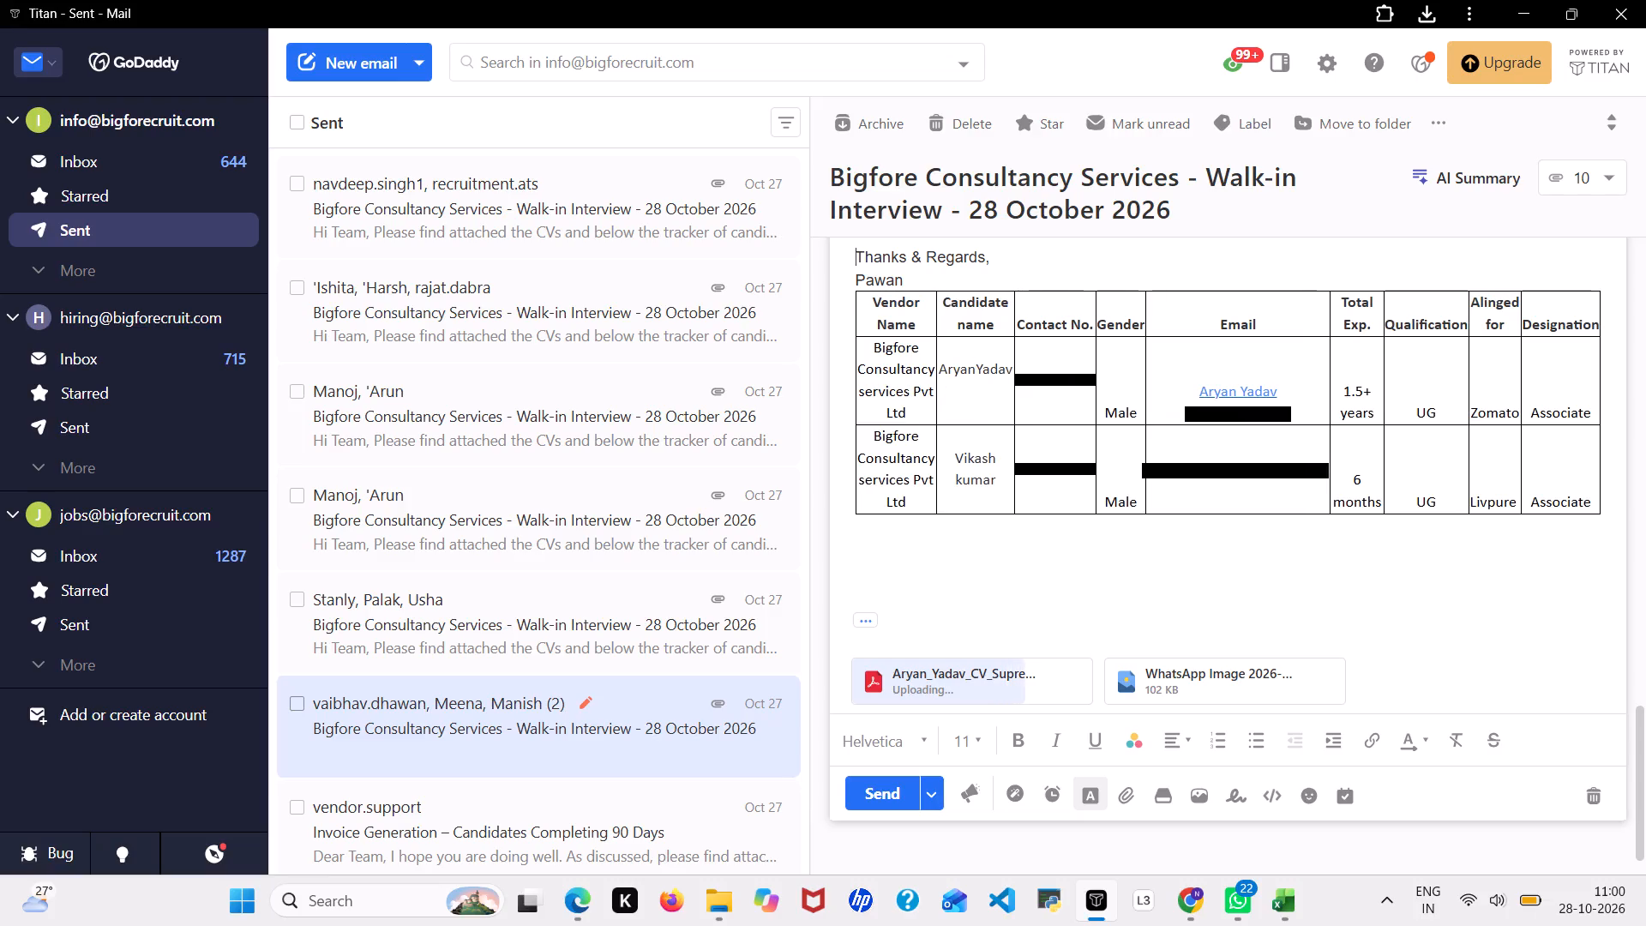
Undo the space added before the sign-off and the removed gap in the first candidate's name in the table.
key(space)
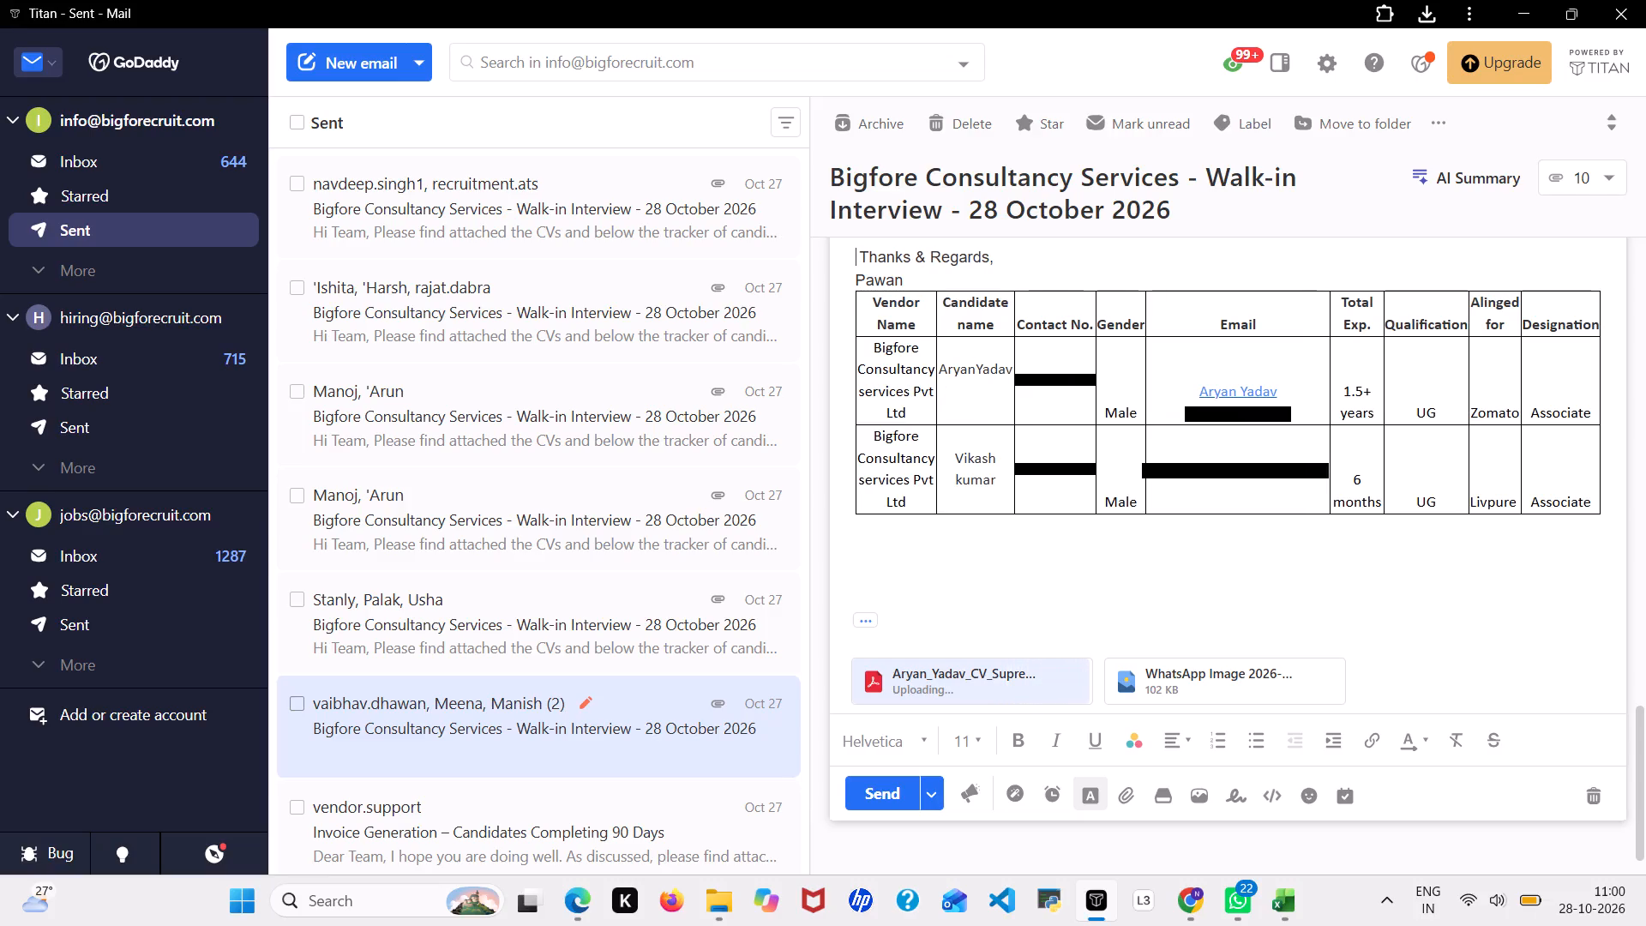
key(ctrl+z)
key(ctrl+z)
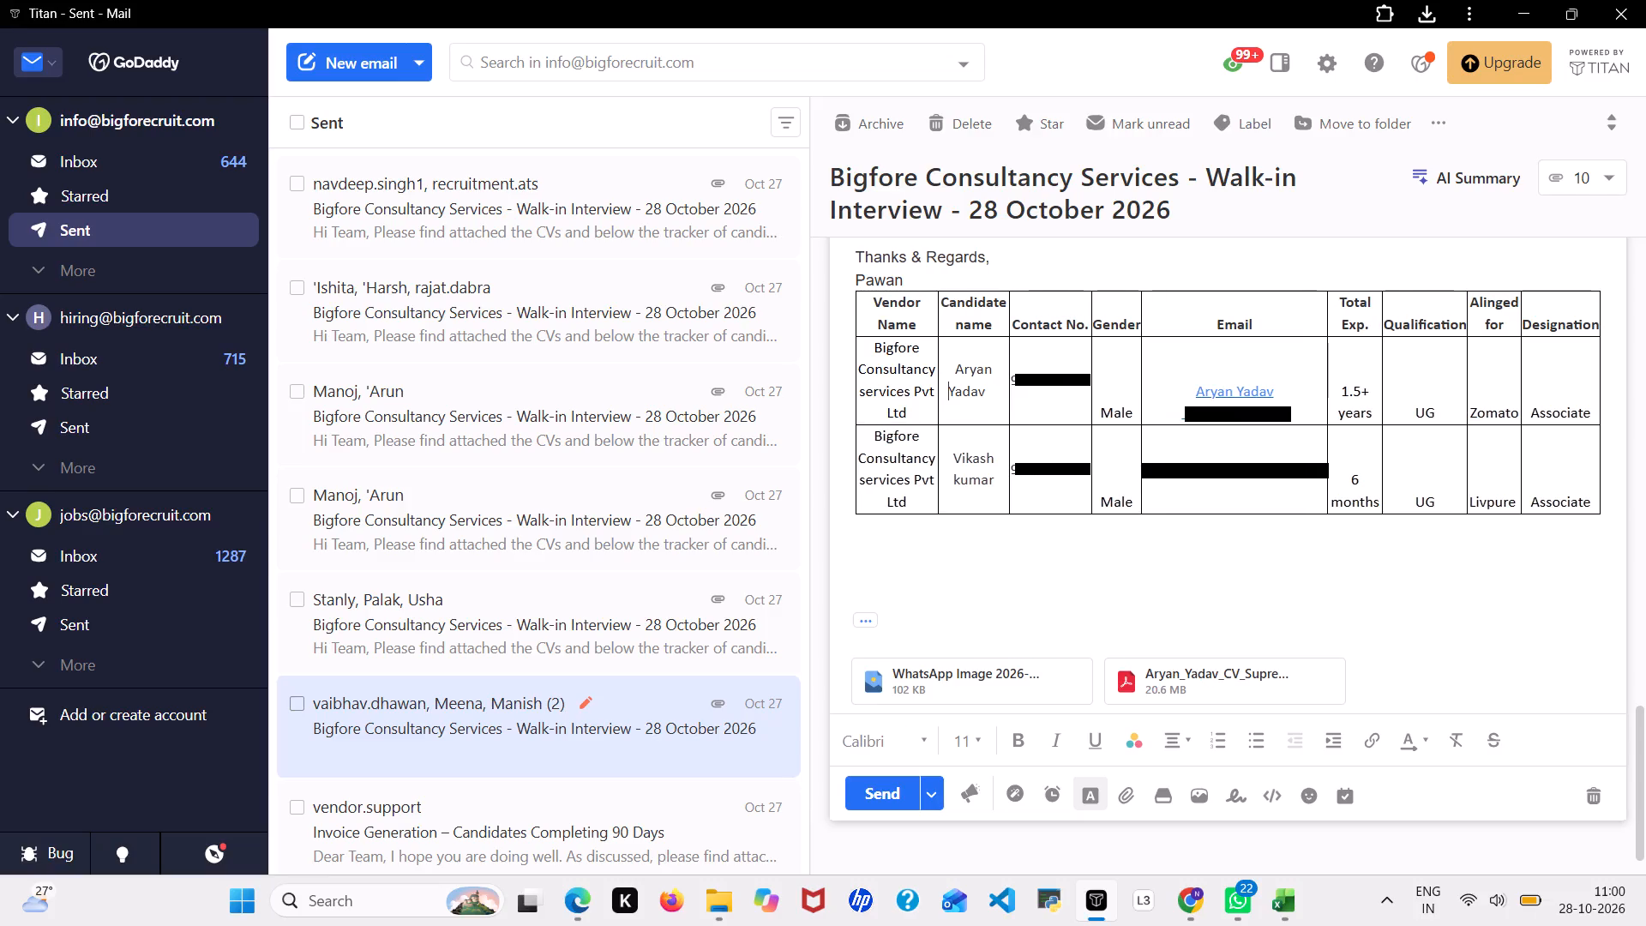
Move the "Thanks & Regards" sign-off and sender's name from above the candidate table to below it, leaving a blank line between them.
scroll(955, 400, up, 1)
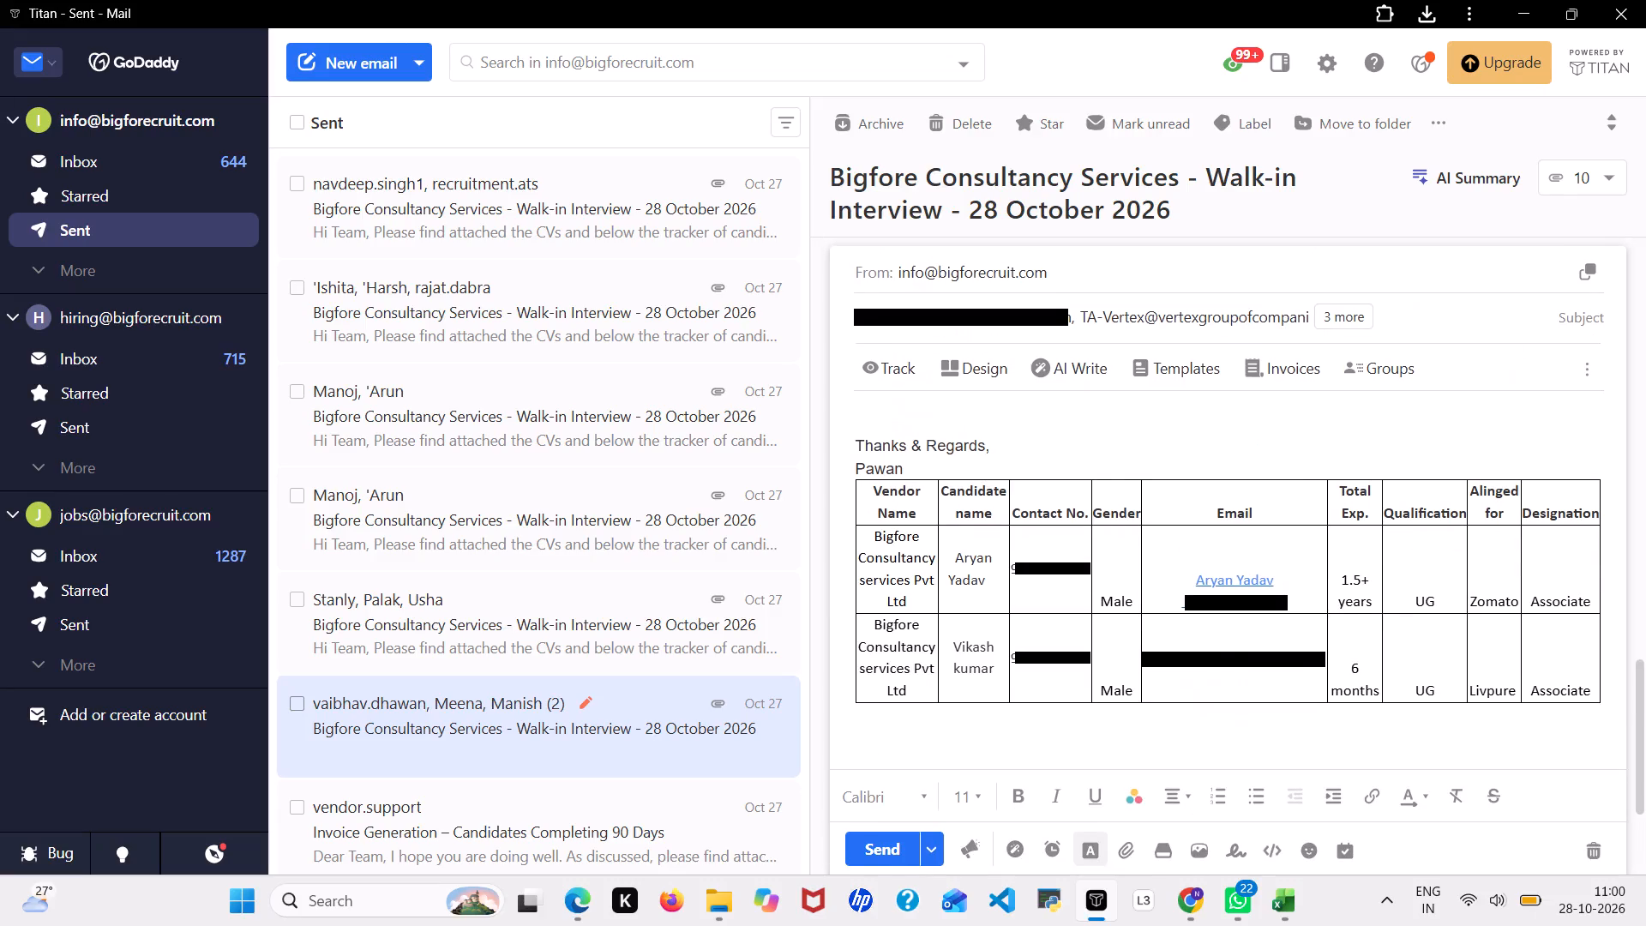
drag(912, 472, 846, 443)
key(Delete)
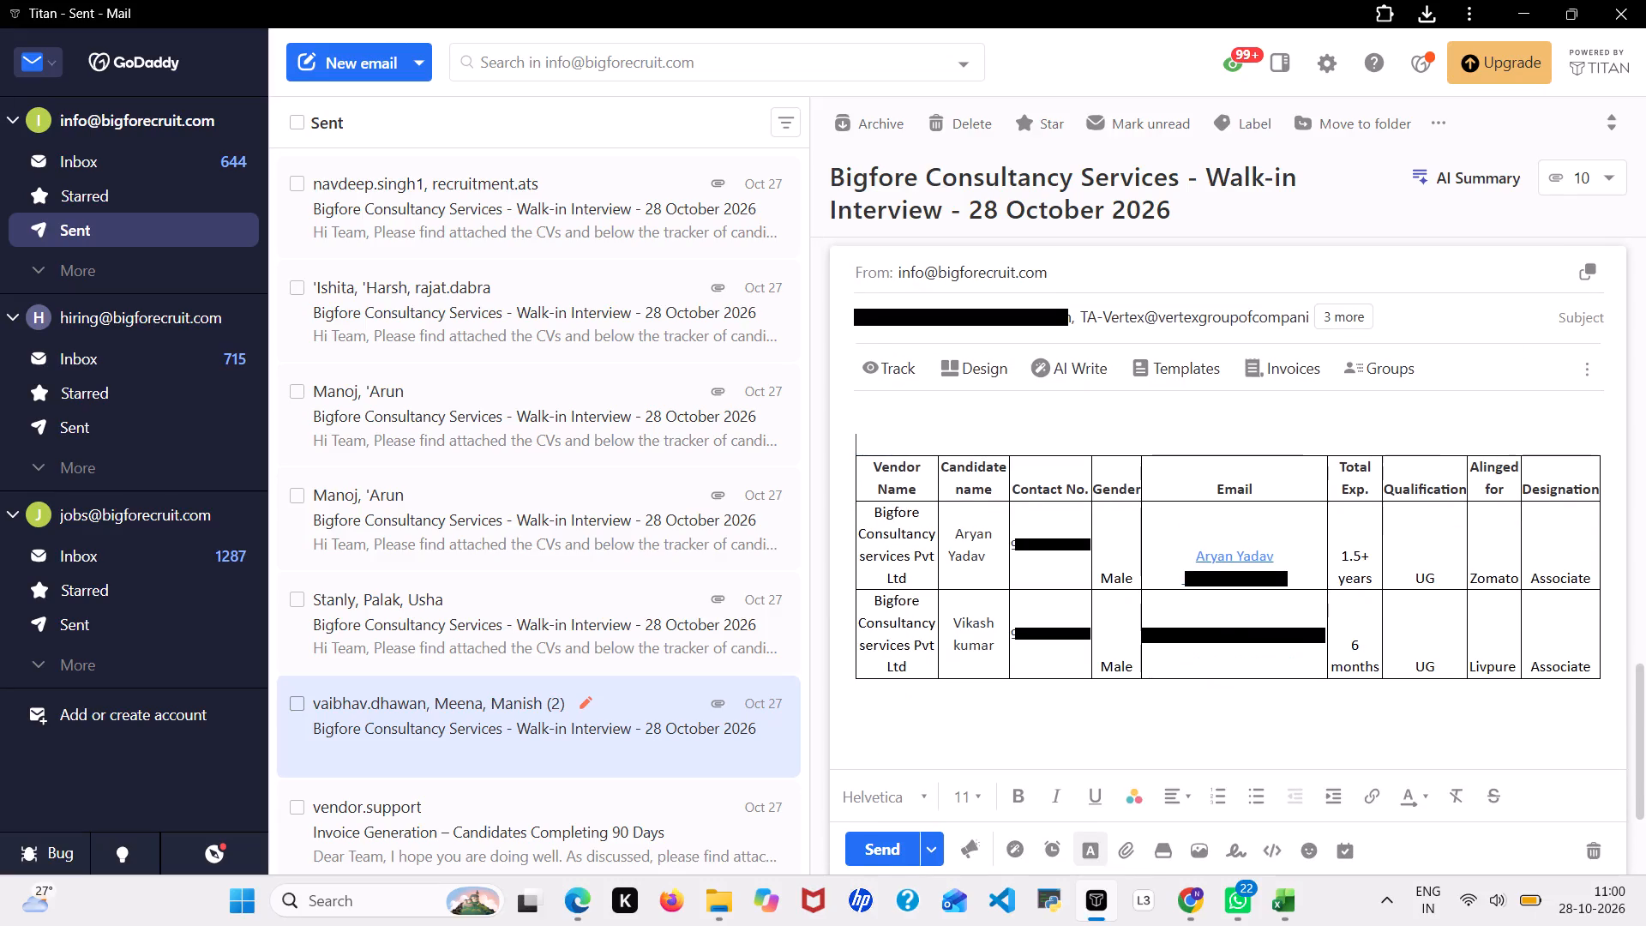
scroll(995, 513, down, 1)
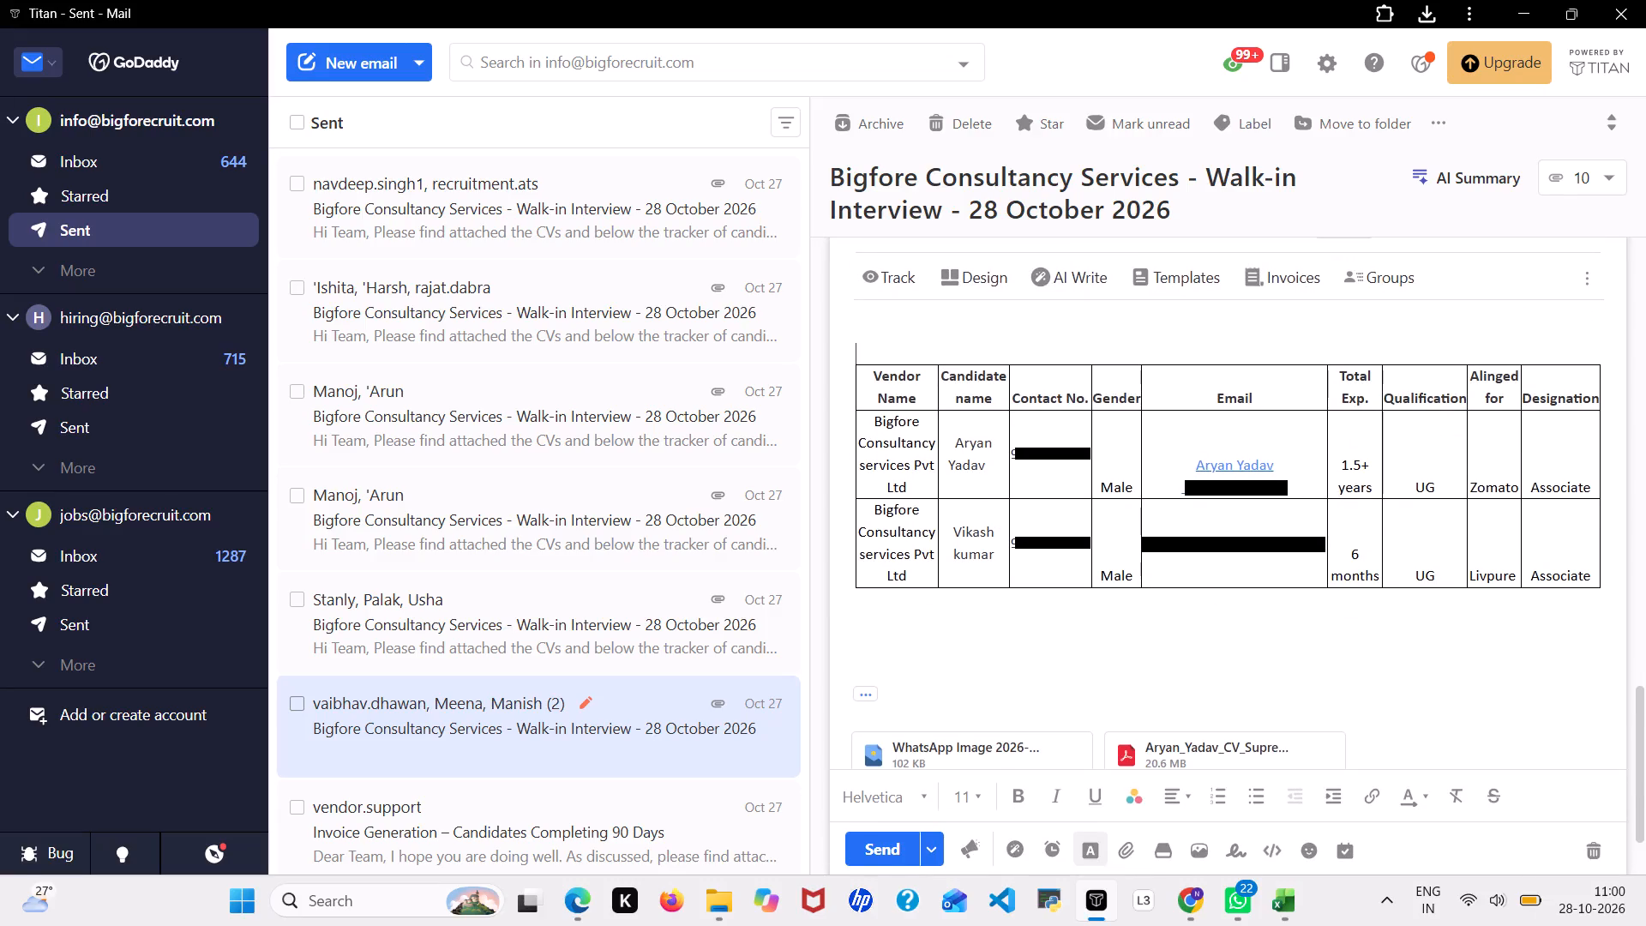
click(1614, 594)
click(1602, 580)
key(Return)
key(Return)
key(ctrl+v)
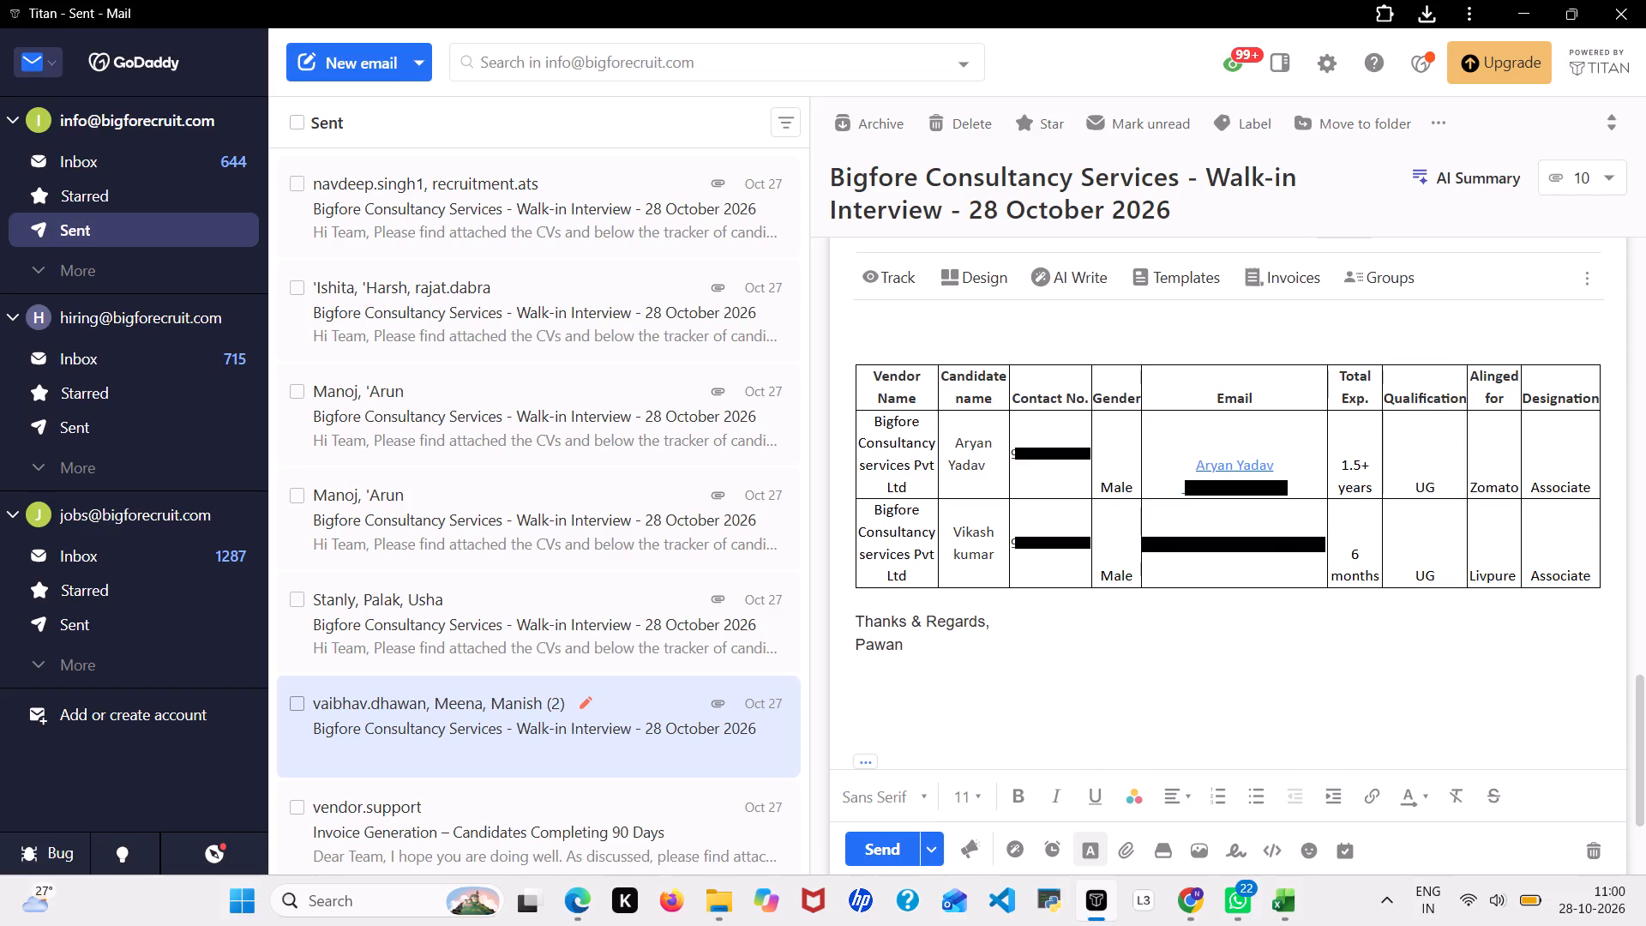
Remove surplus blank space beneath the sender's name in the reply's sign-off.
scroll(1241, 648, down, 1)
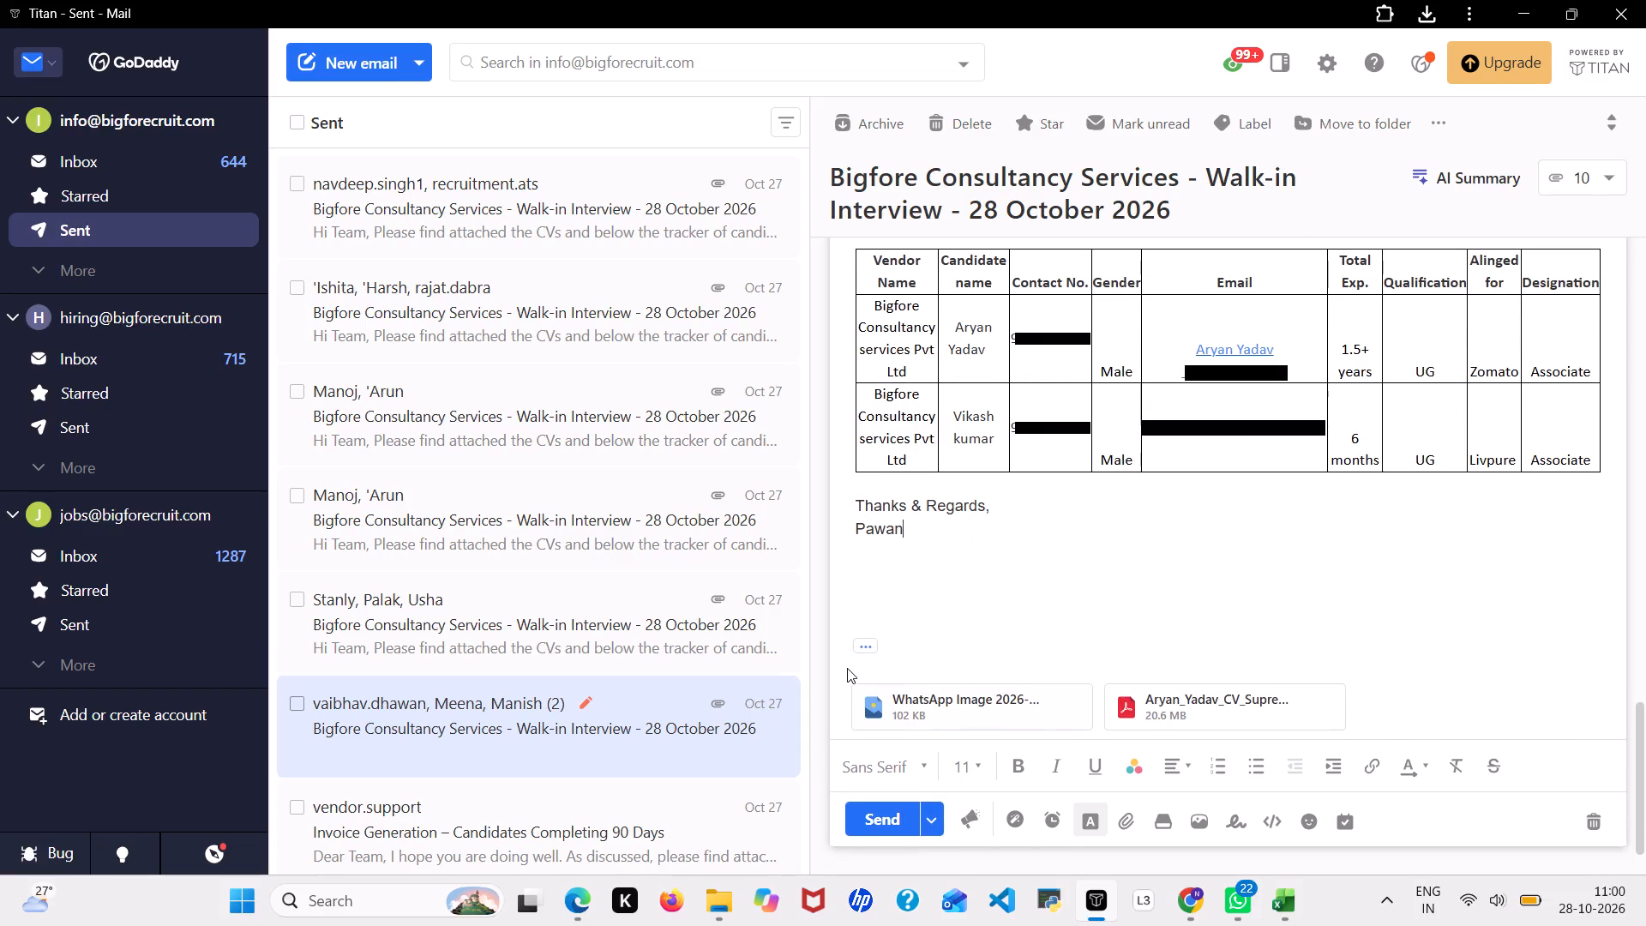
click(847, 668)
click(856, 587)
key(BackSpace)
key(BackSpace)
key(BackSpace)
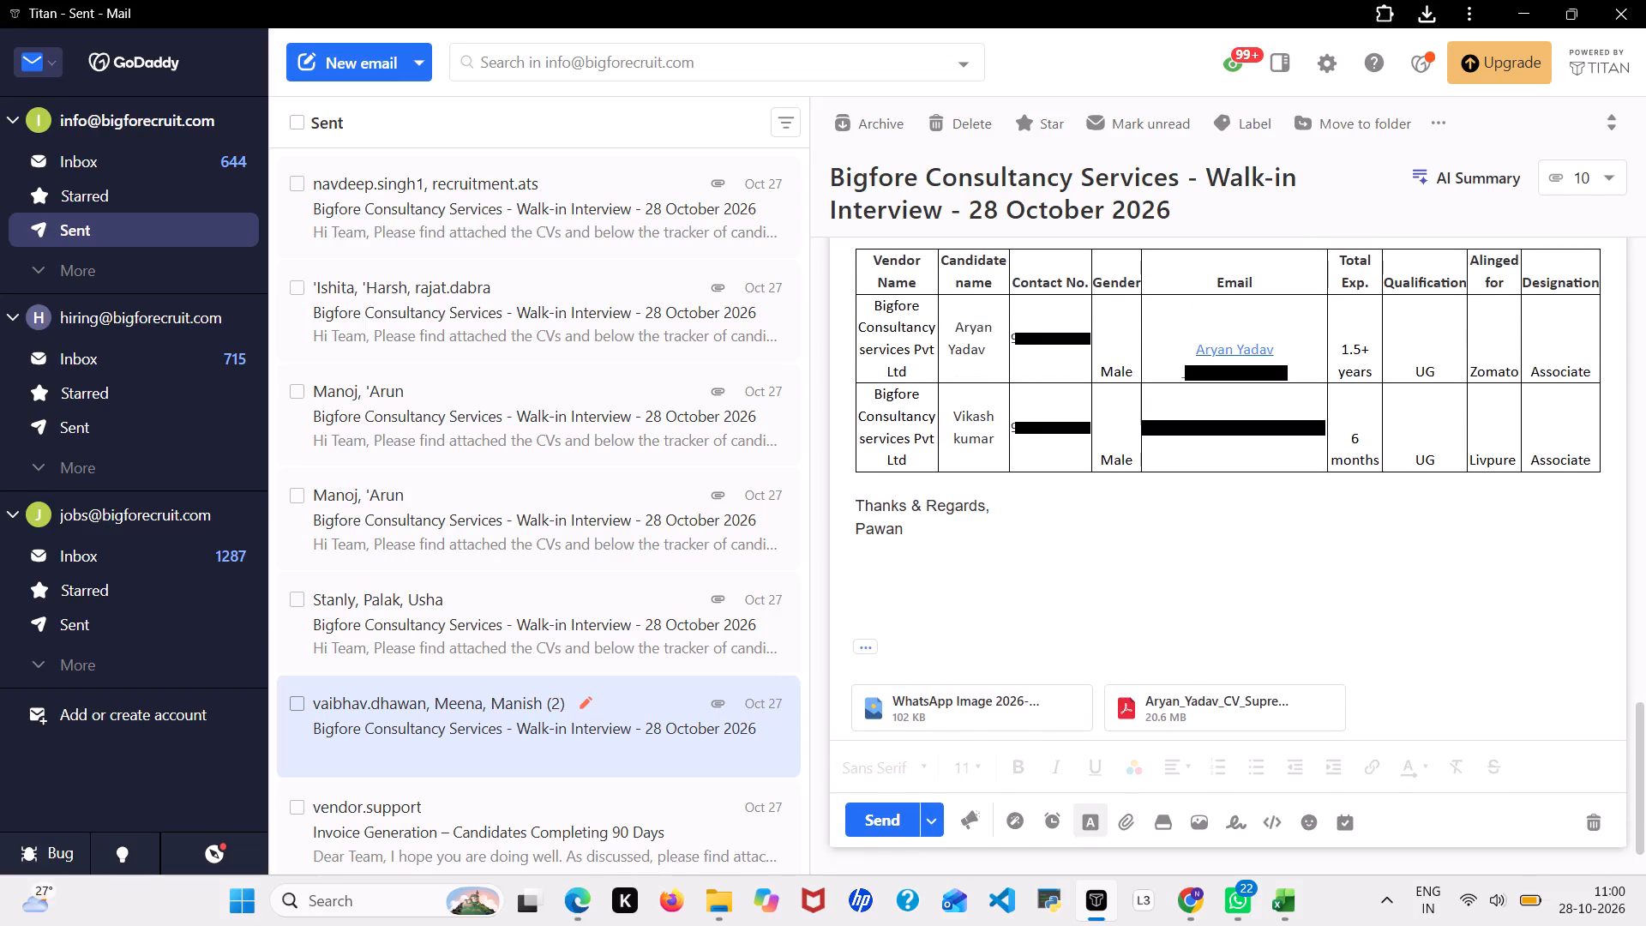
click(856, 627)
click(858, 546)
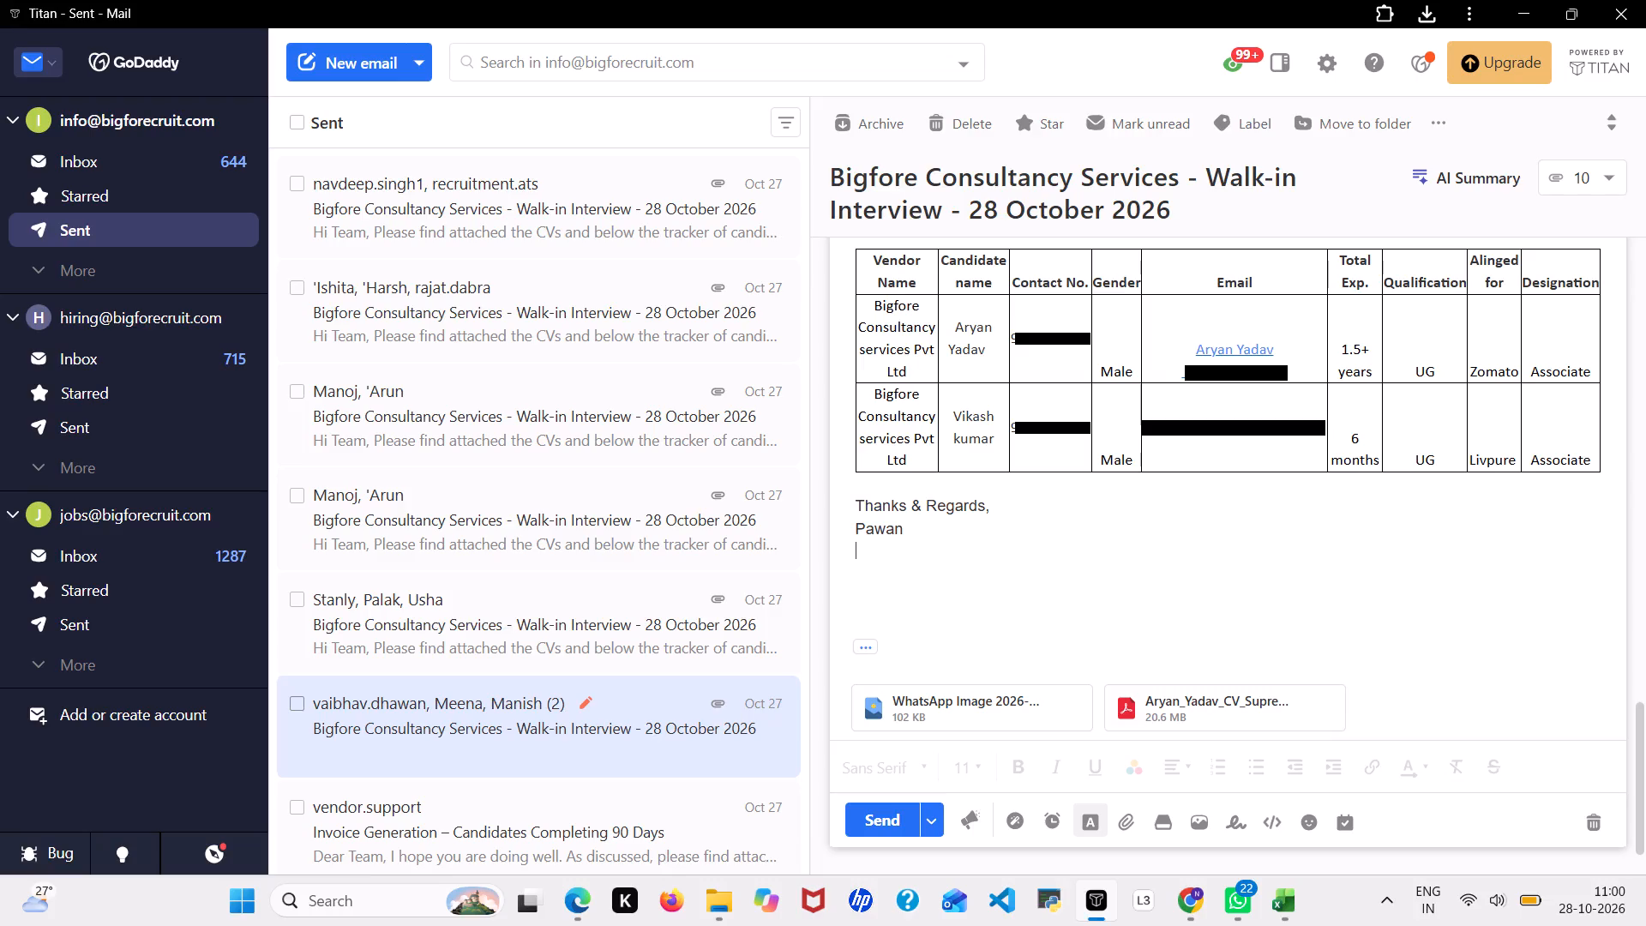
key(BackSpace)
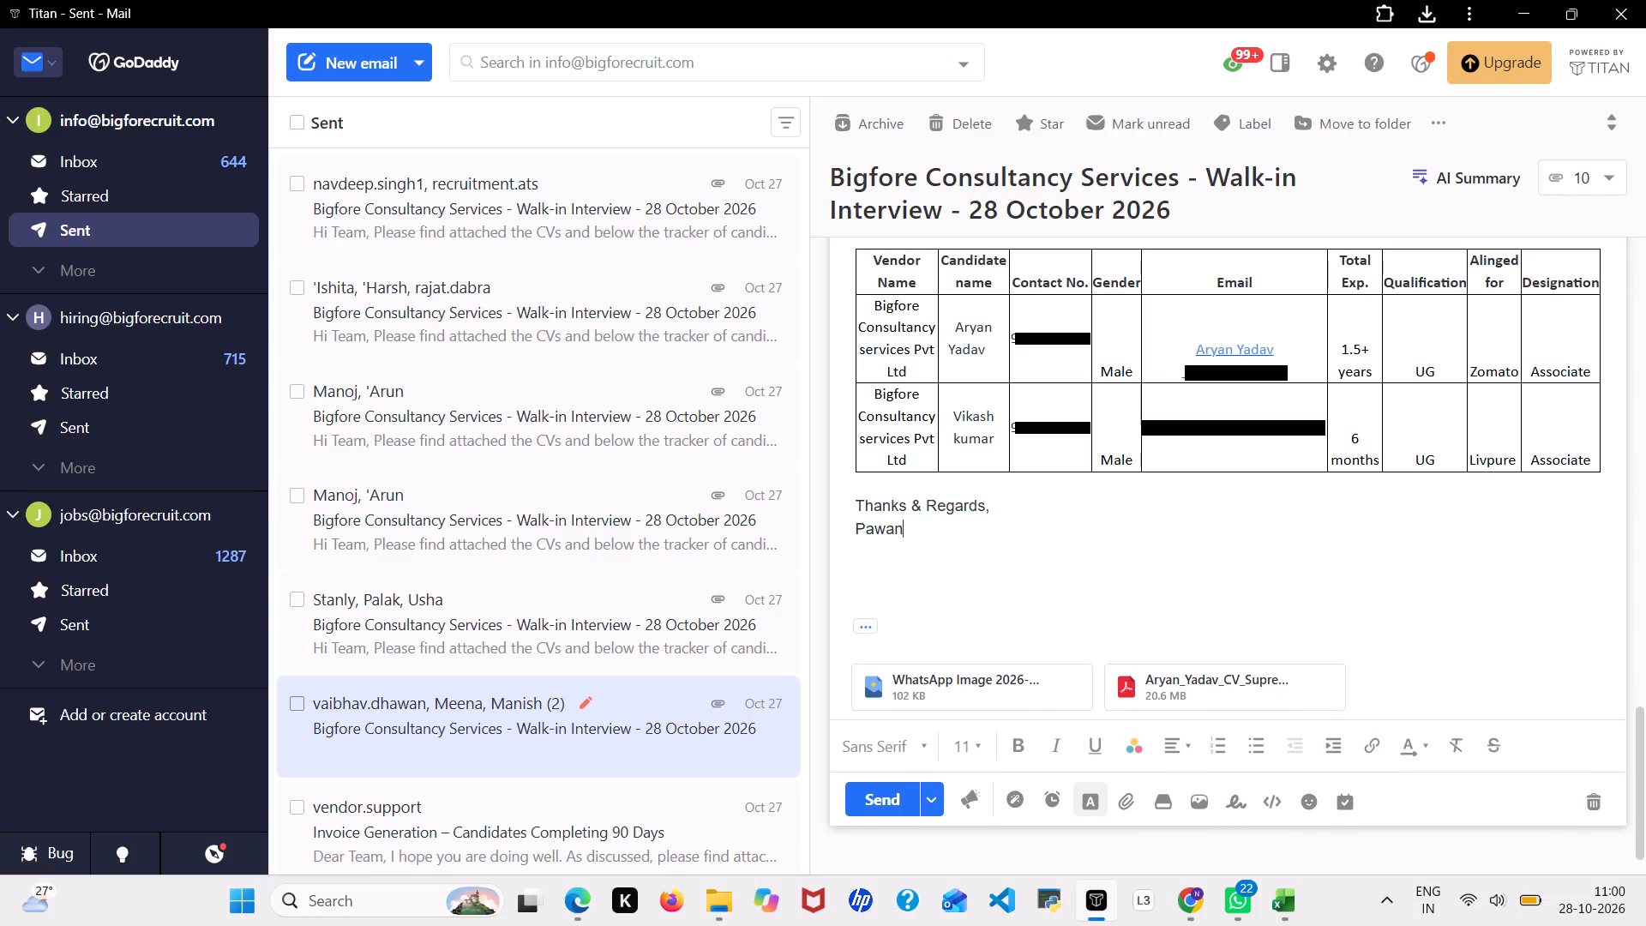
click(850, 598)
key(BackSpace)
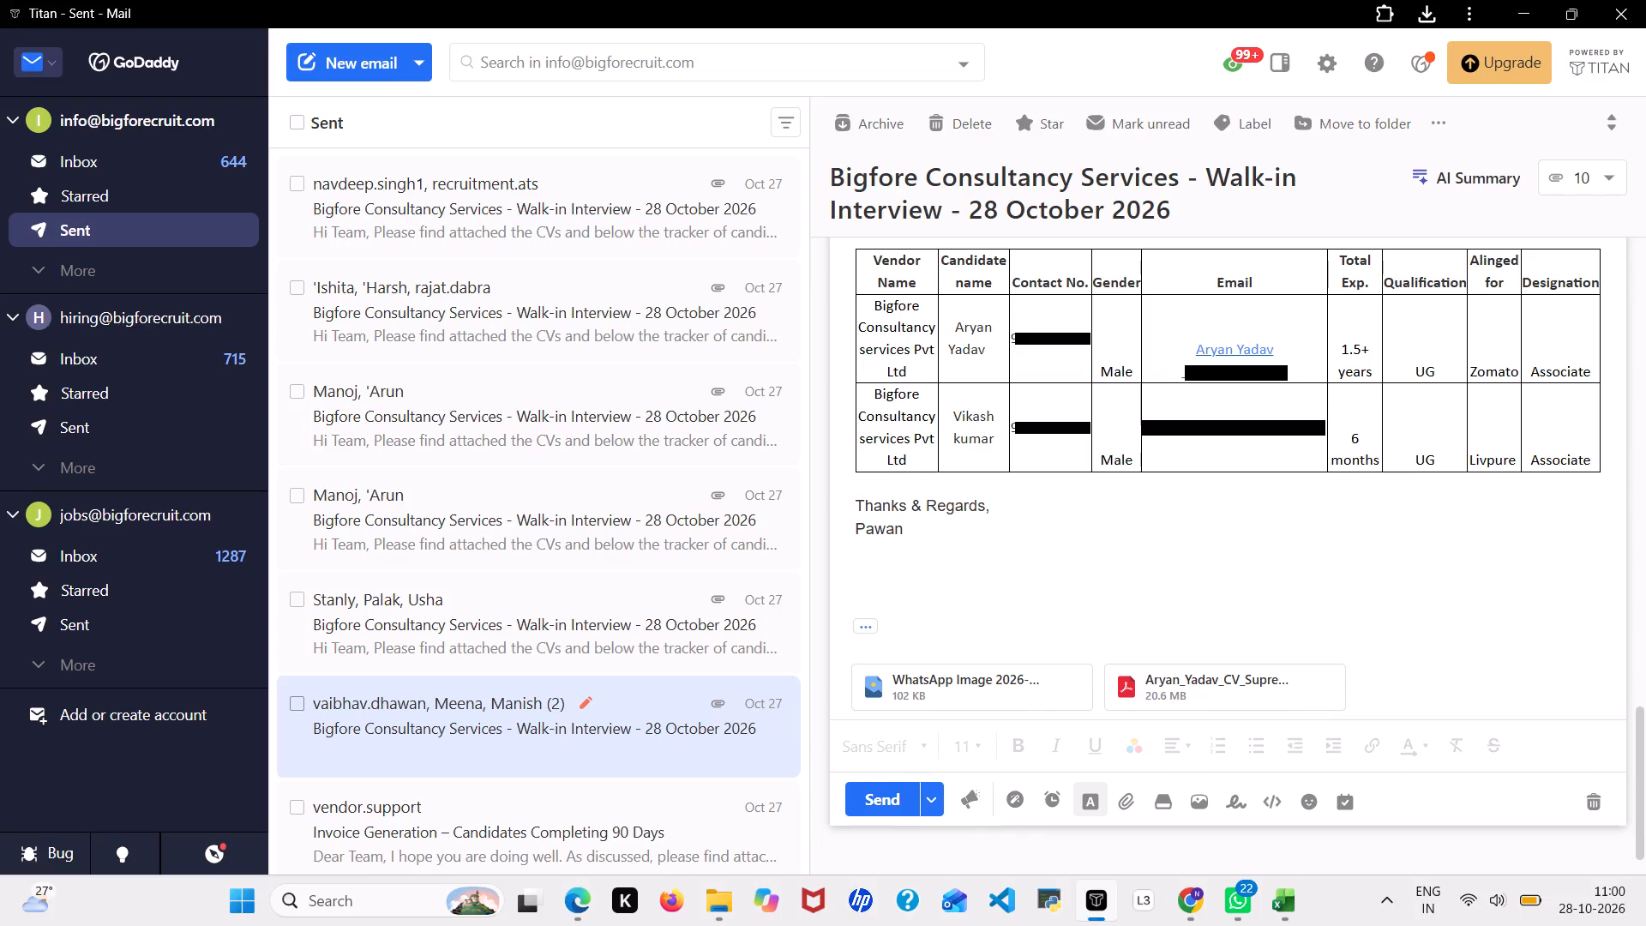
scroll(1113, 562, up, 1)
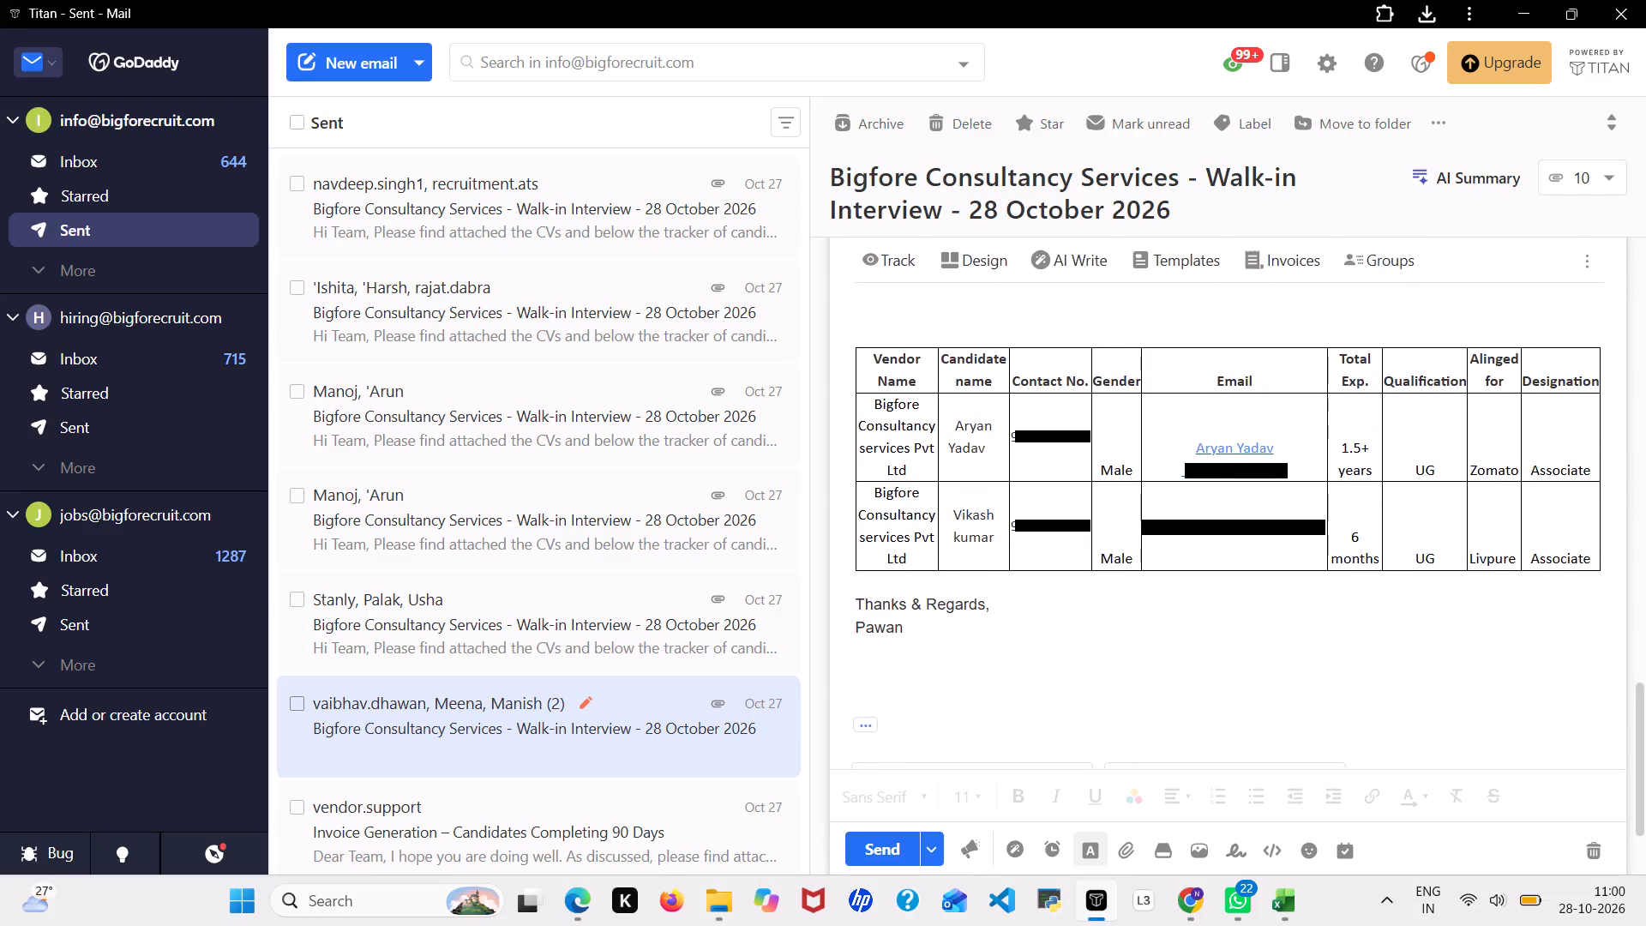
Send the reply with the candidate table, sign-off and two attached files.
scroll(1474, 496, down, 2)
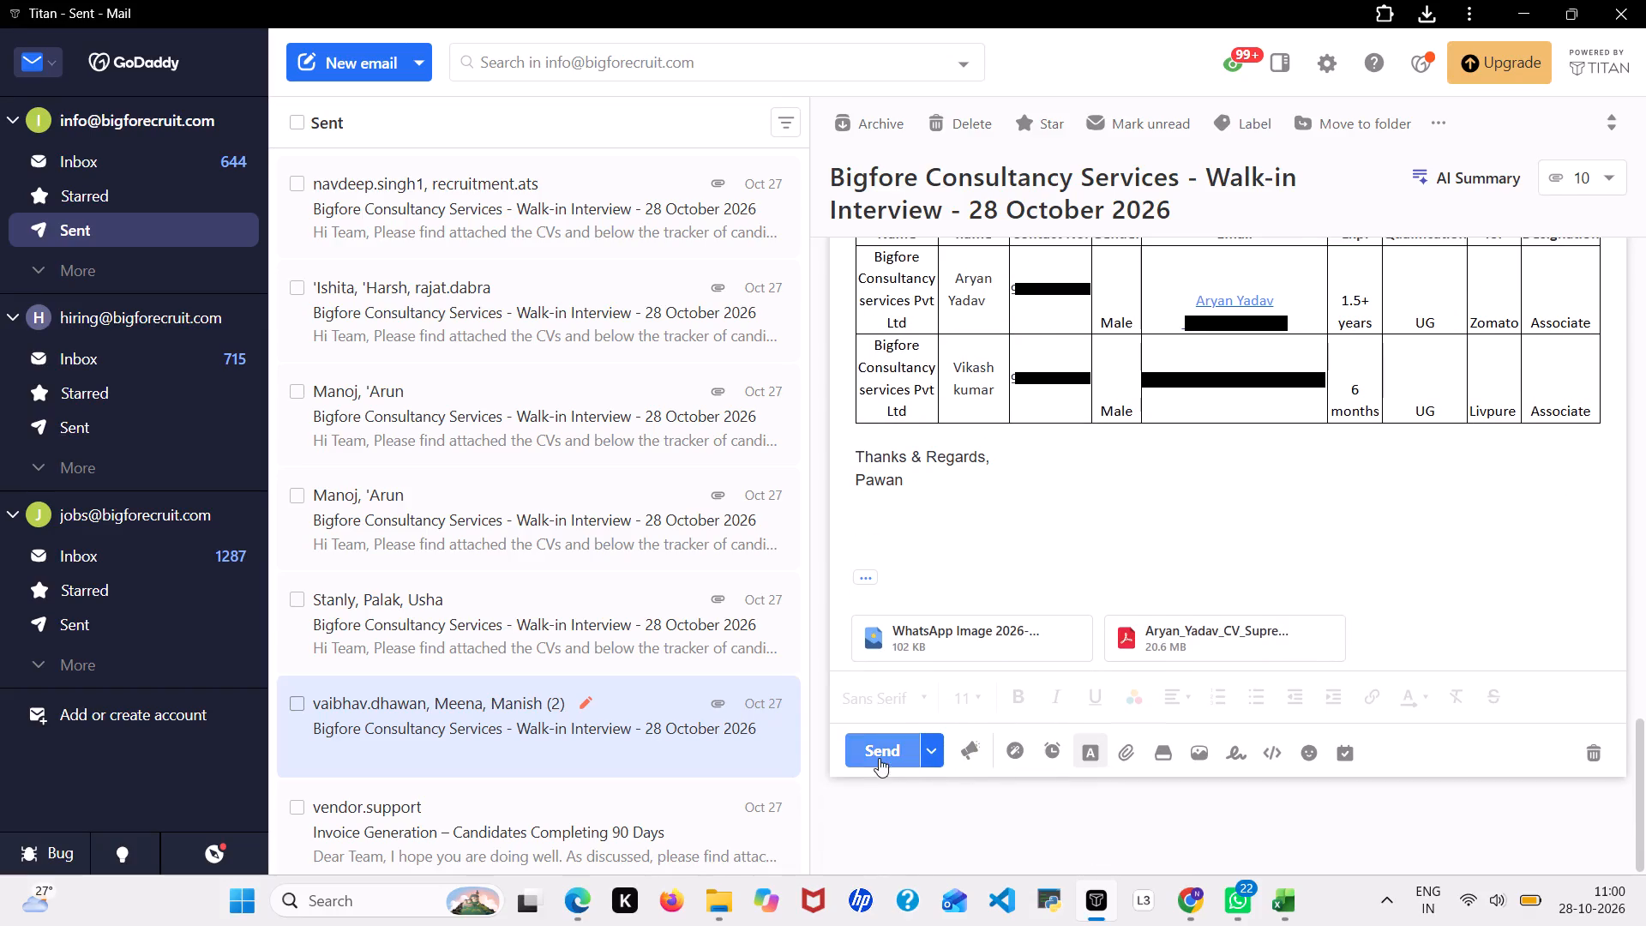
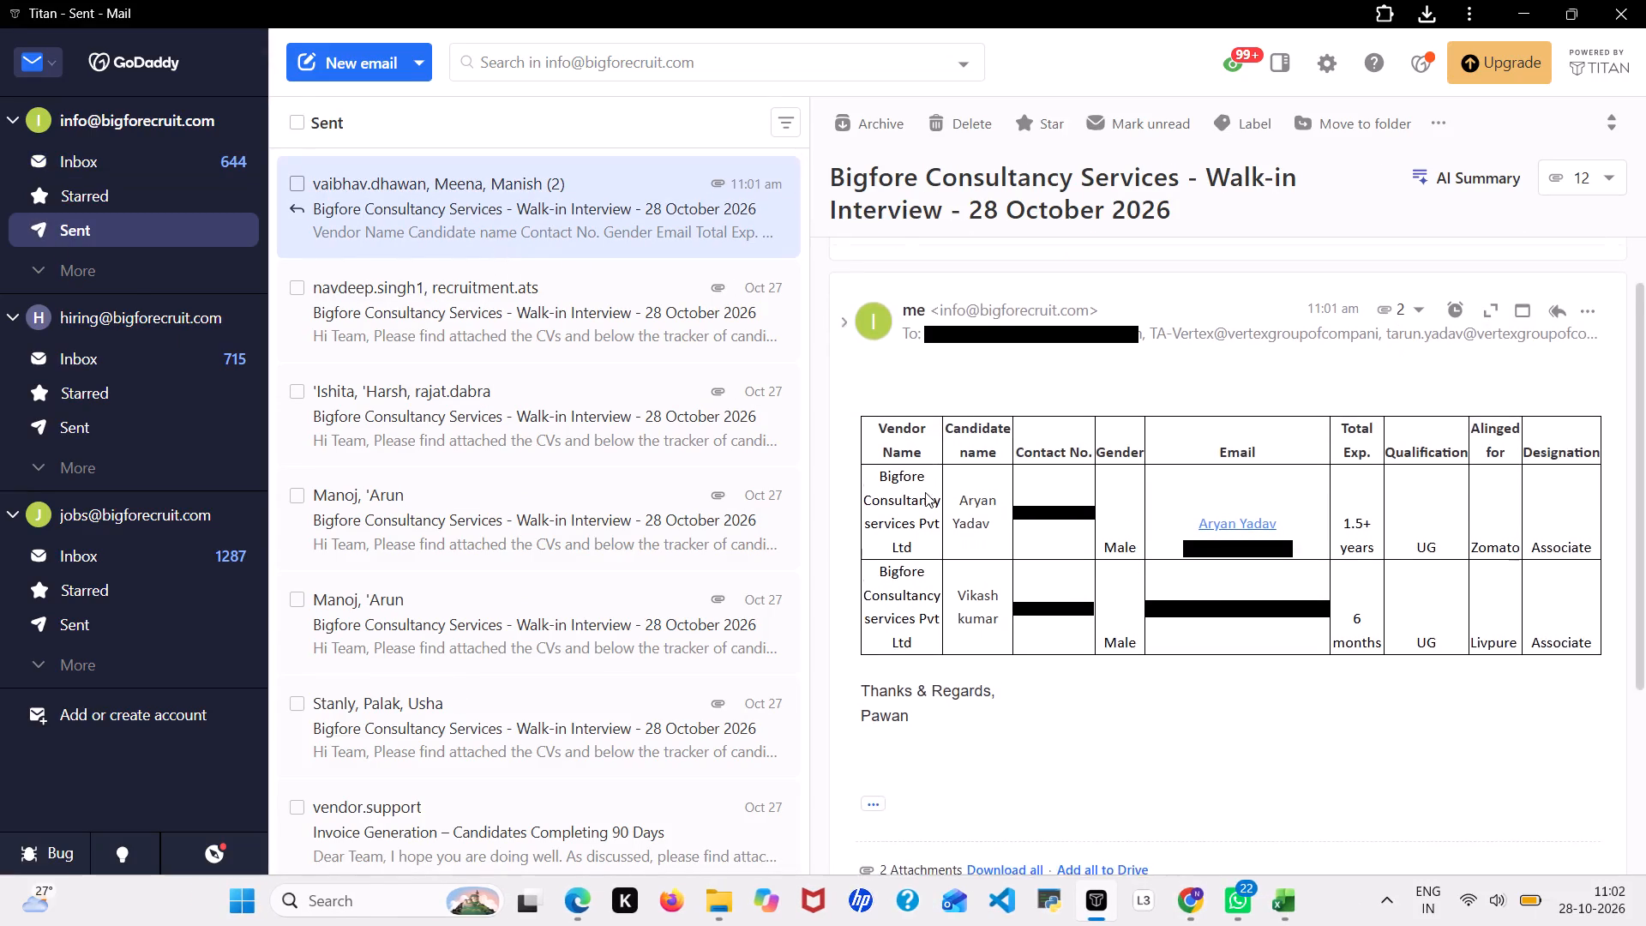
Check the sent walk-in interview reply, including its candidate table, sign-off and attachments.
scroll(925, 492, down, 1)
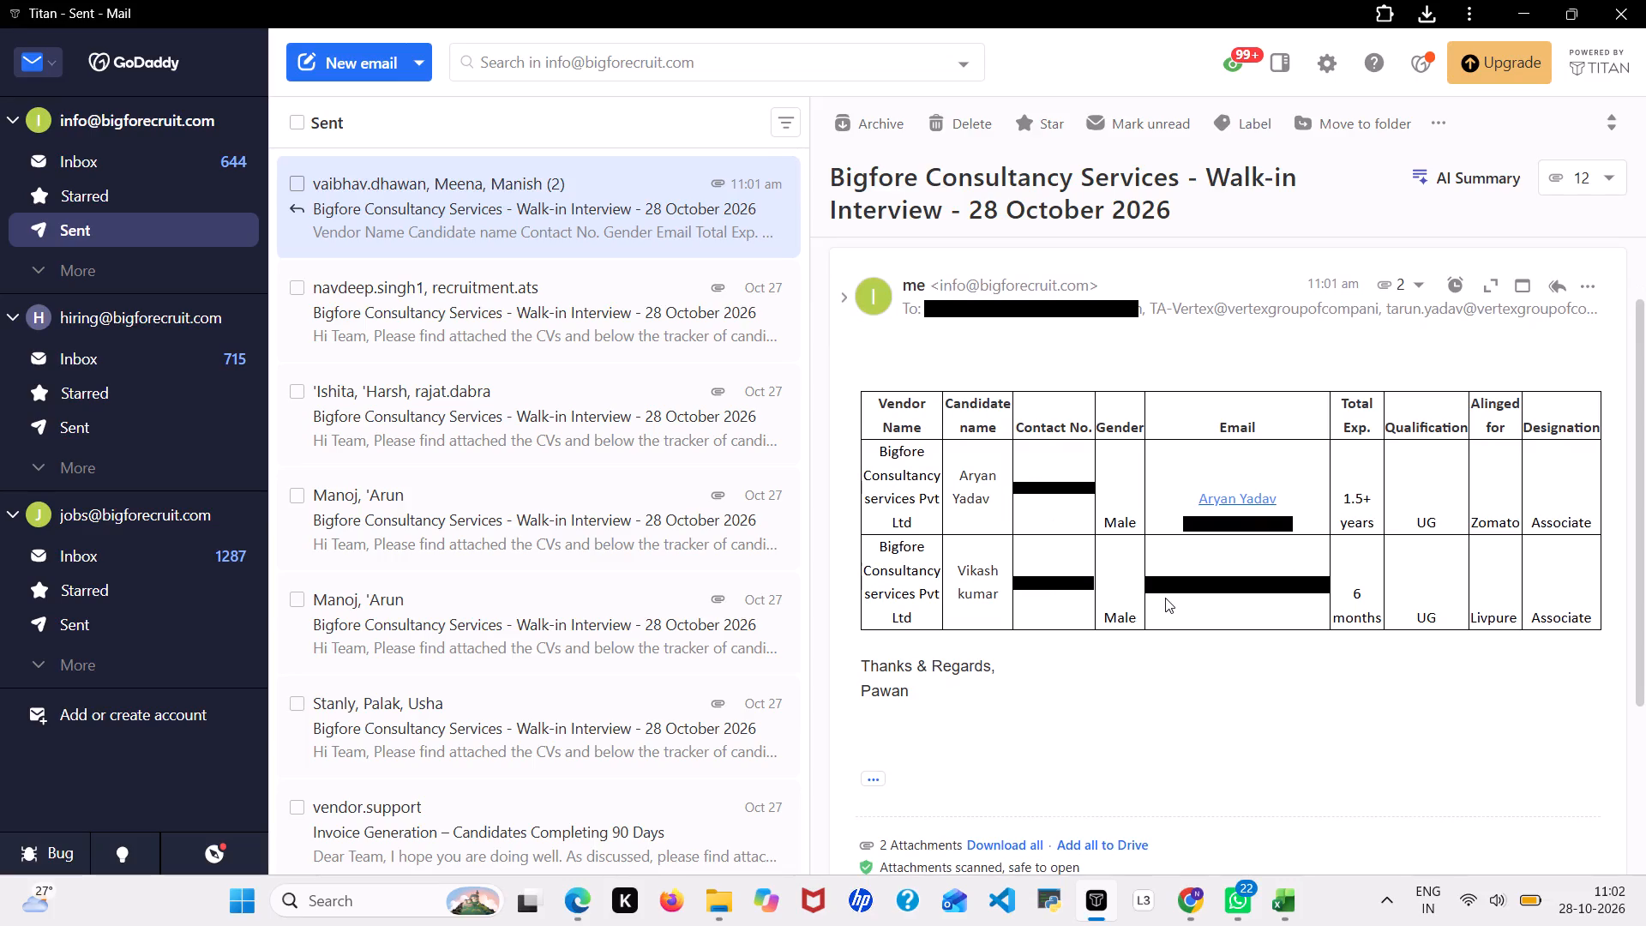
scroll(1165, 598, down, 1)
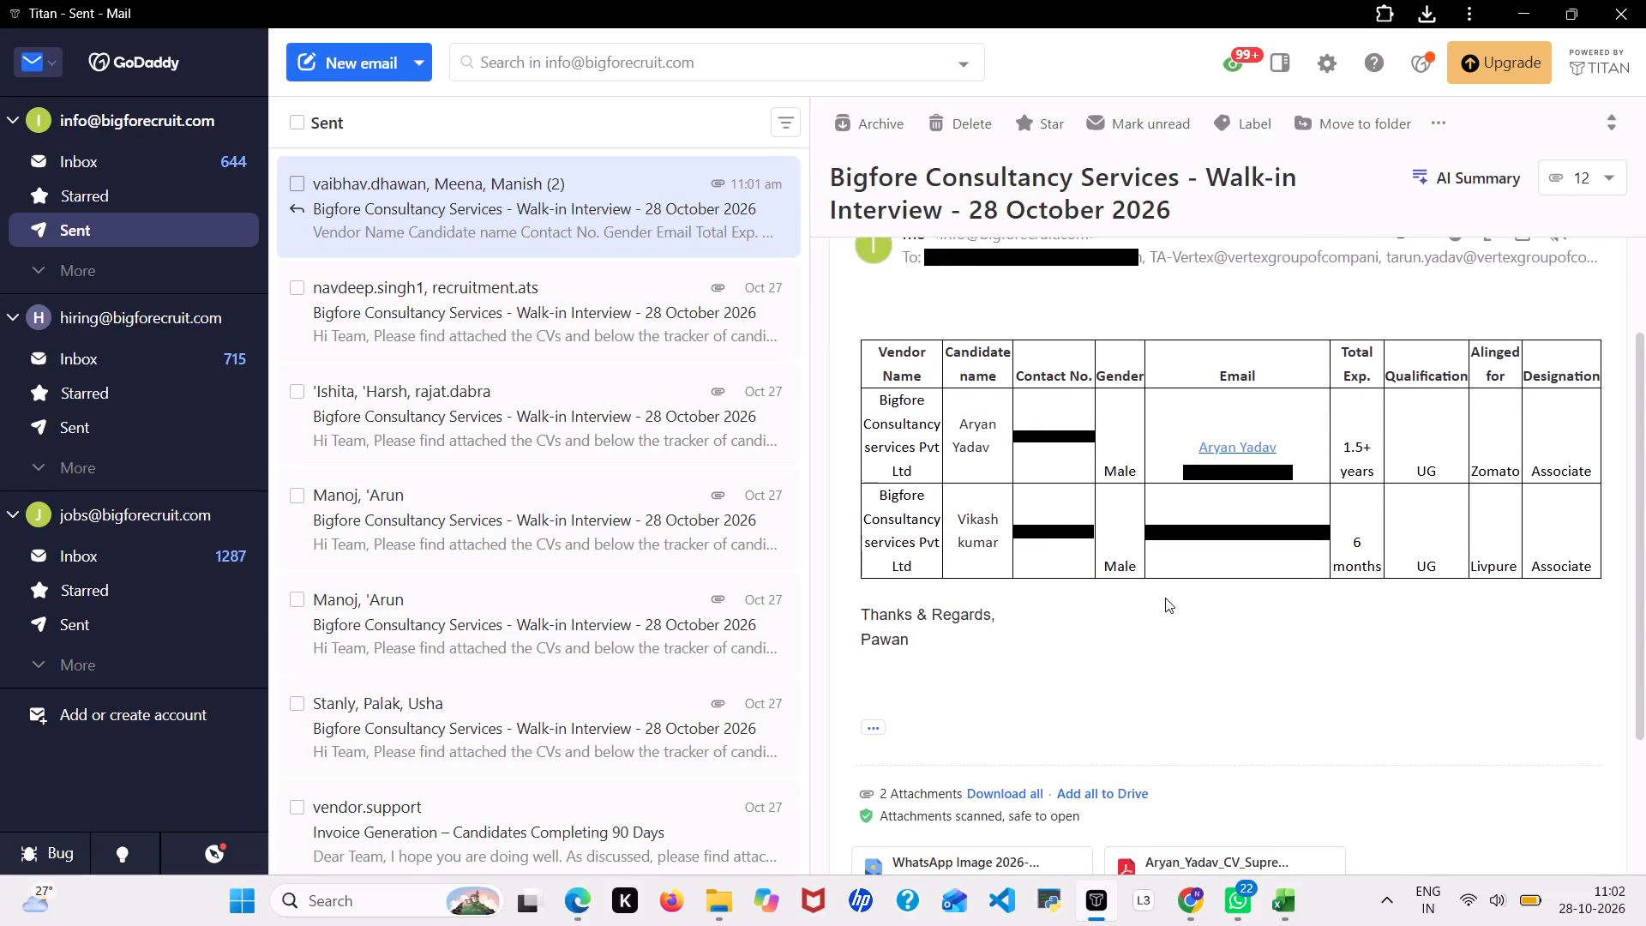
scroll(1165, 598, down, 4)
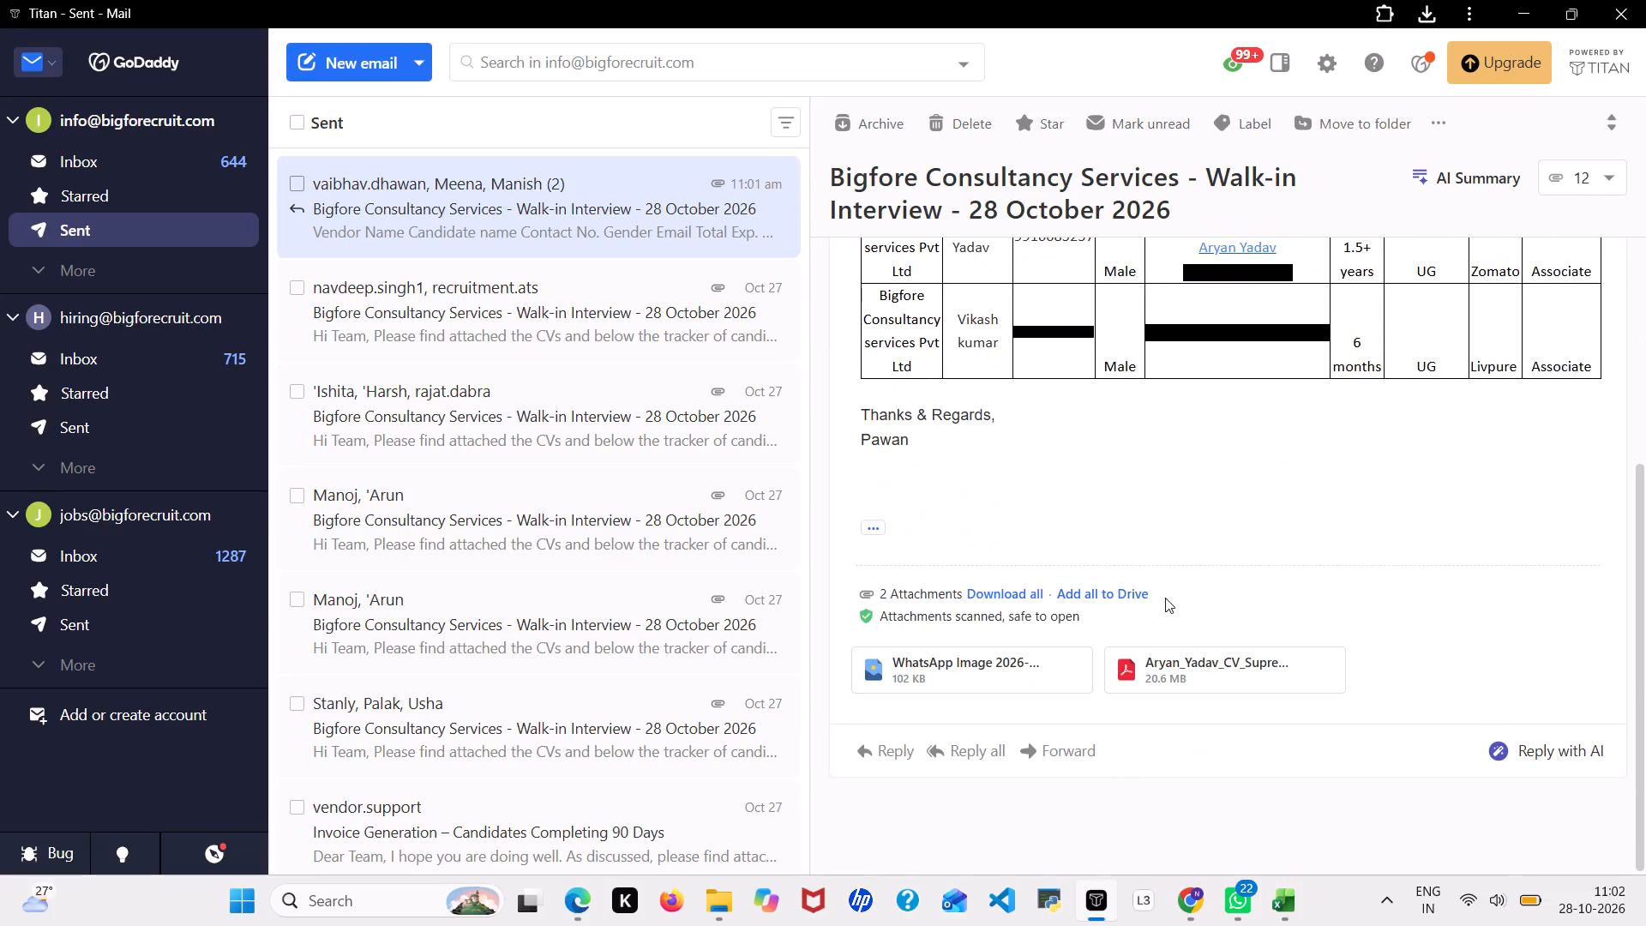
scroll(1165, 598, up, 4)
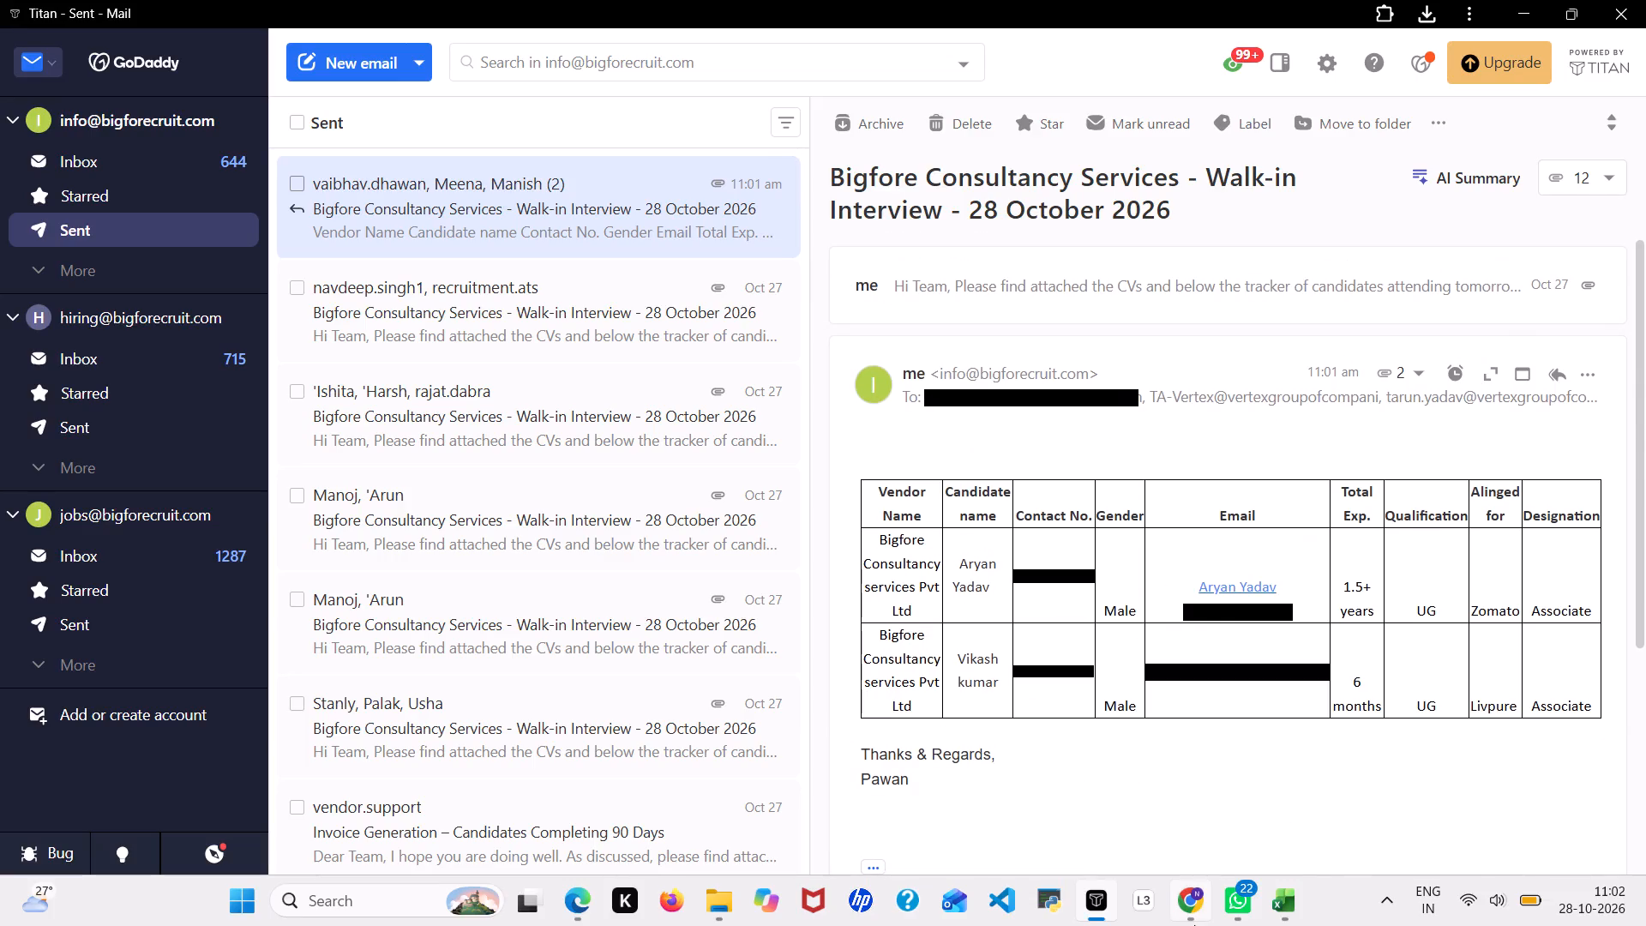
Switch to the Company's Payout Sheet in Chrome and examine the Vertex Data candidates' processes, joining dates and statuses.
click(1182, 906)
scroll(1011, 501, up, 3)
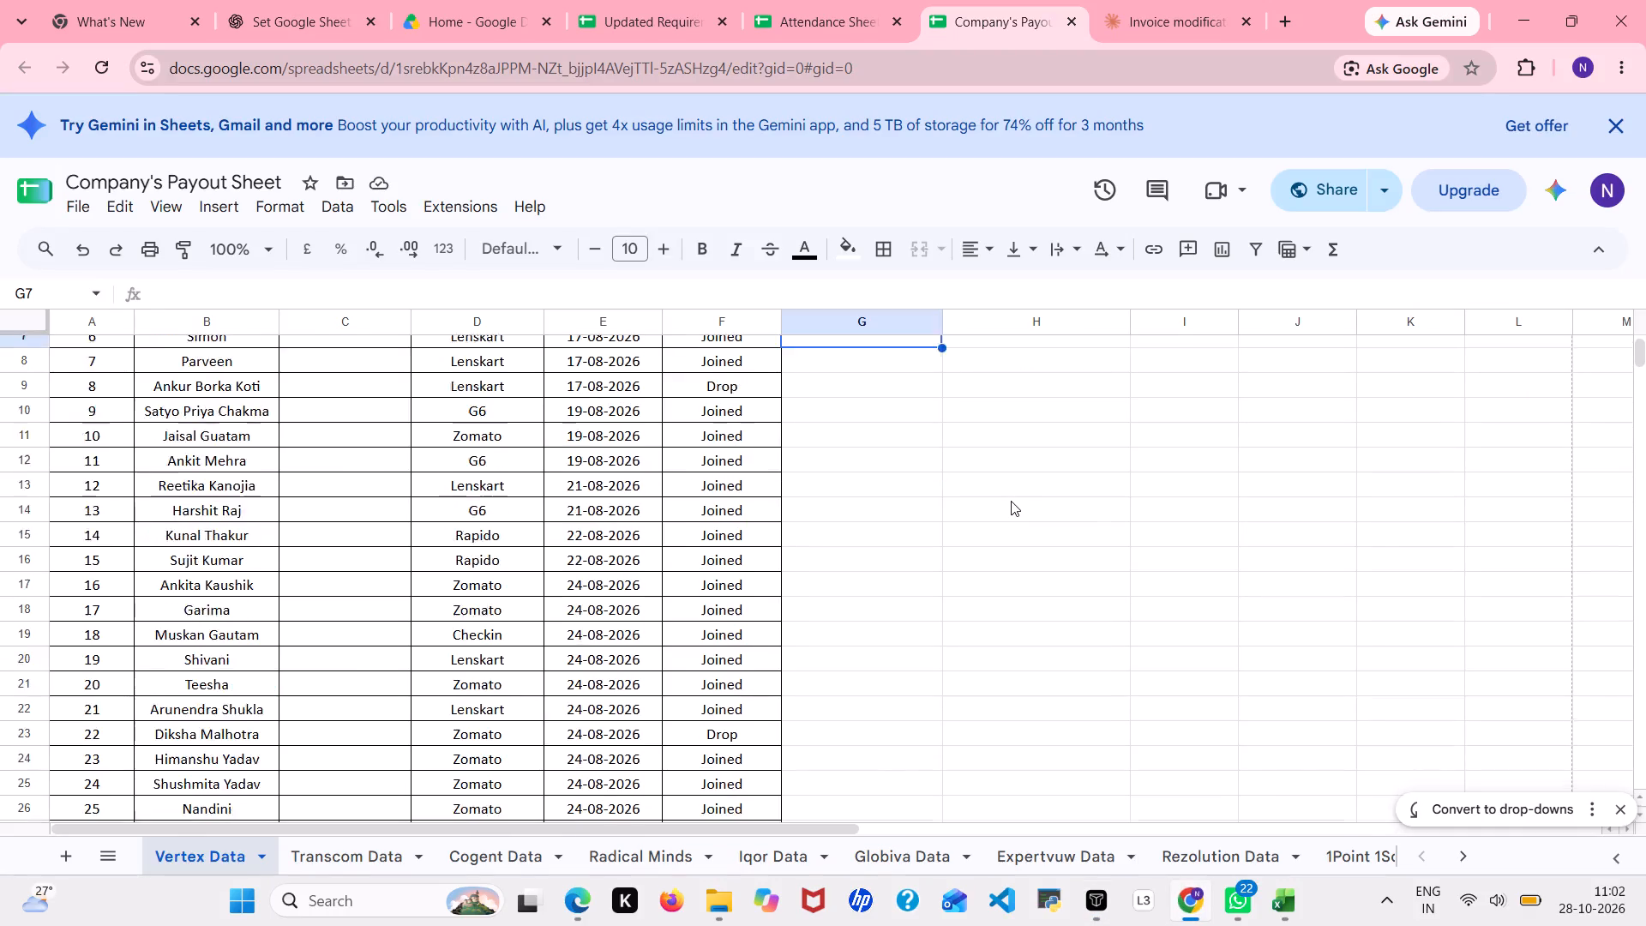
scroll(1011, 501, up, 1)
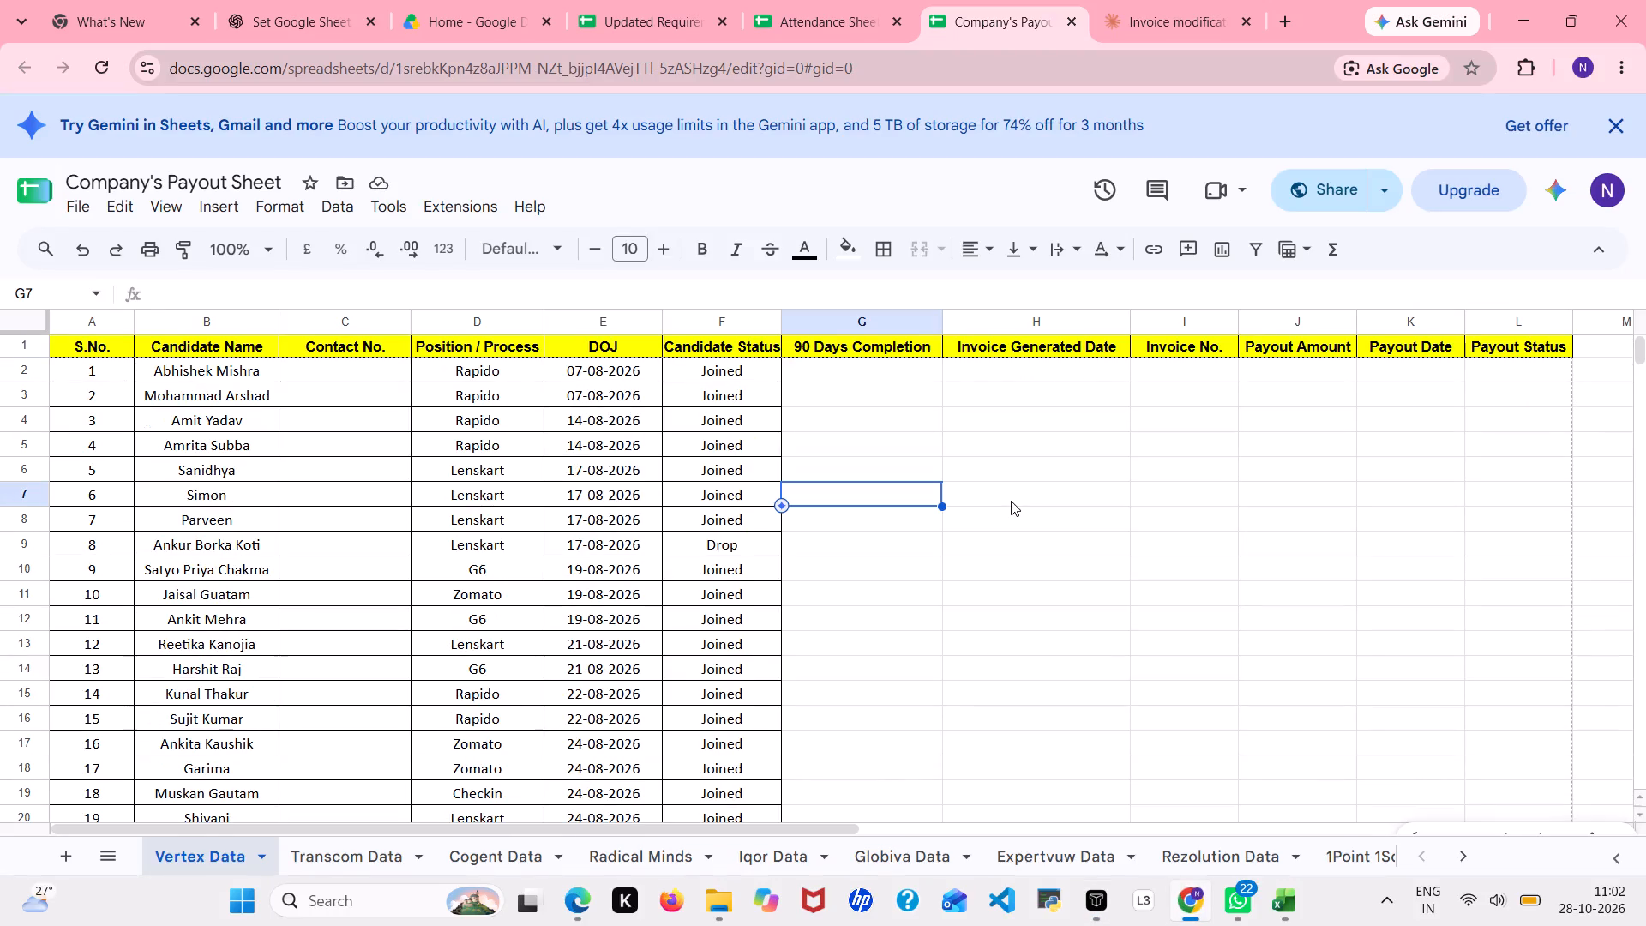
scroll(1004, 466, down, 3)
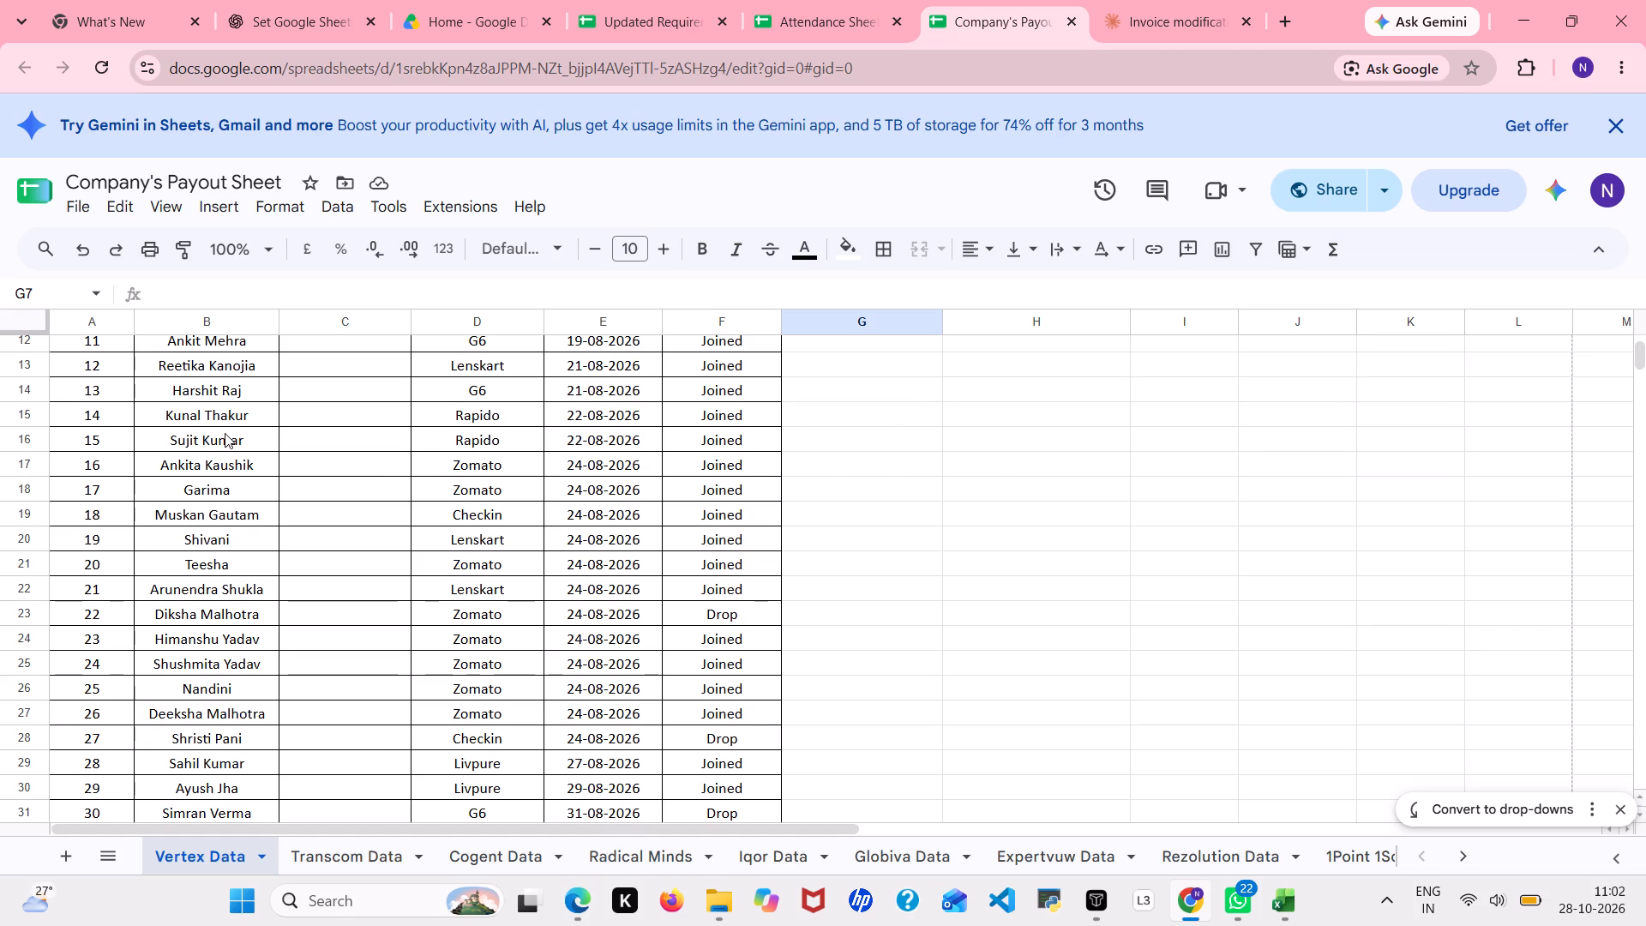
scroll(249, 755, down, 1)
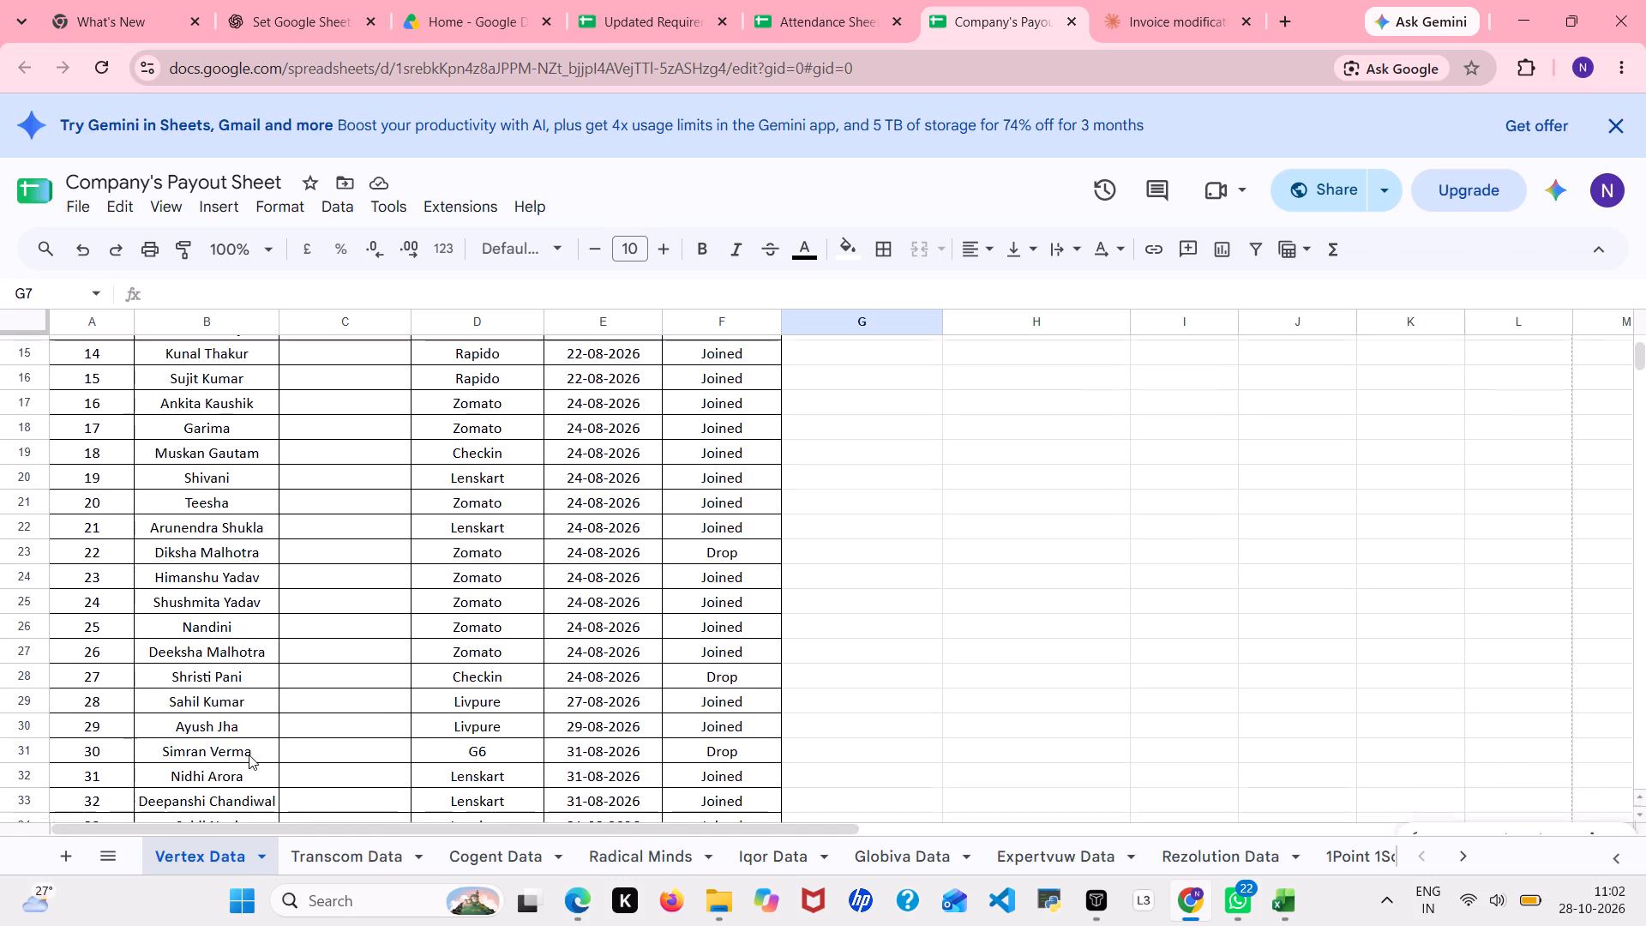
scroll(249, 755, down, 2)
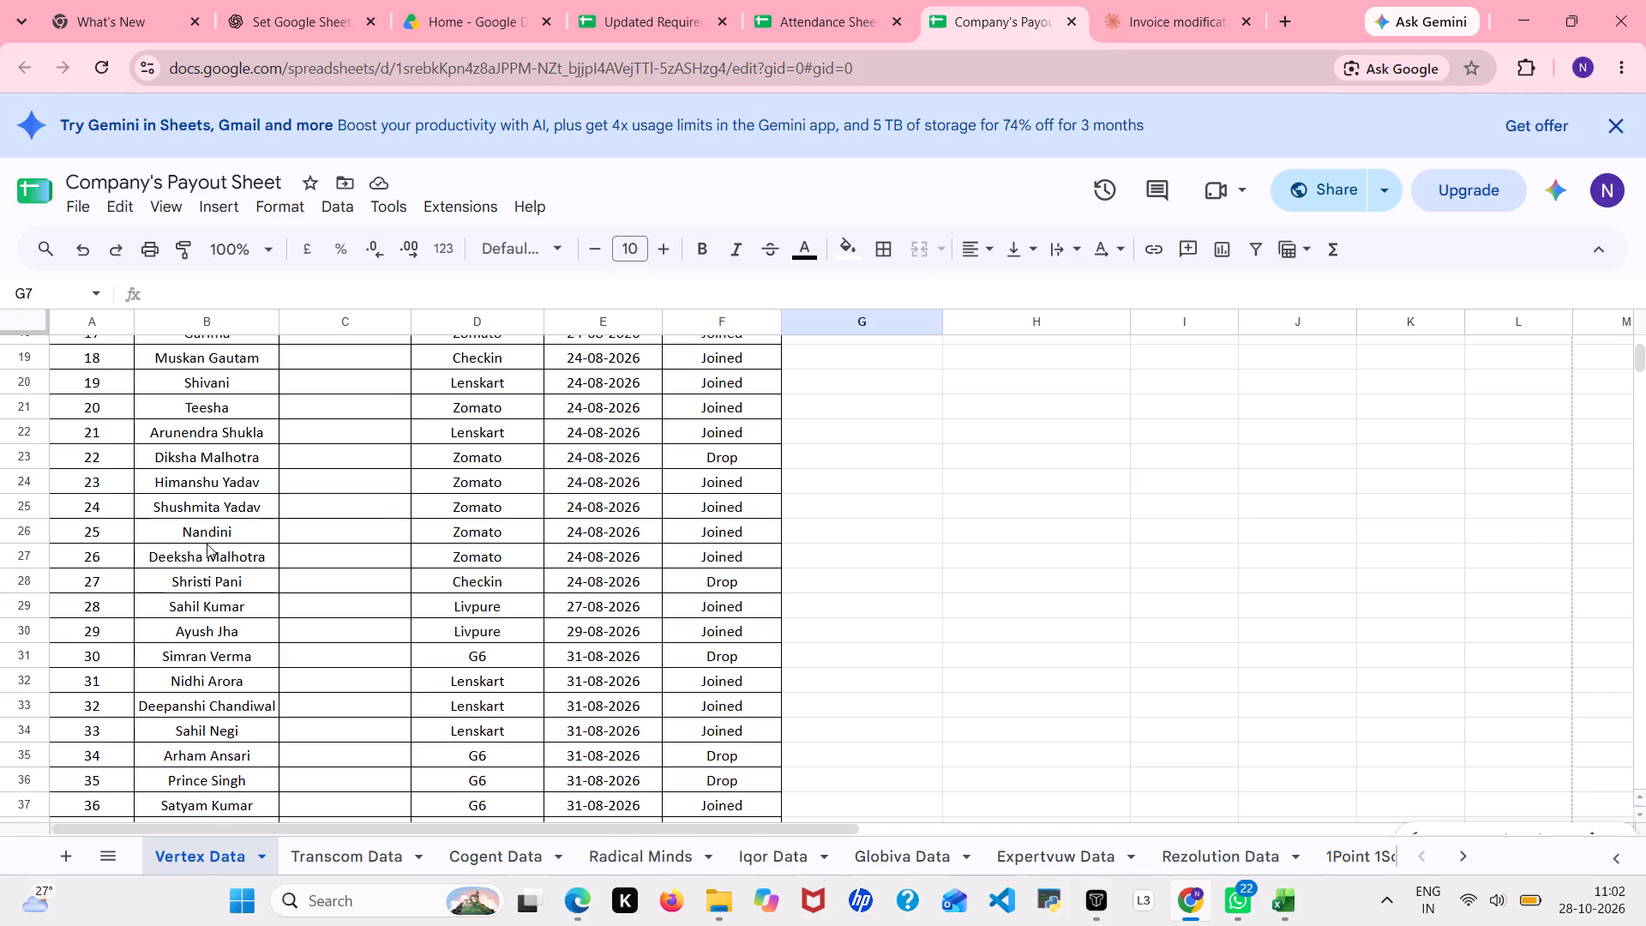
scroll(224, 665, down, 1)
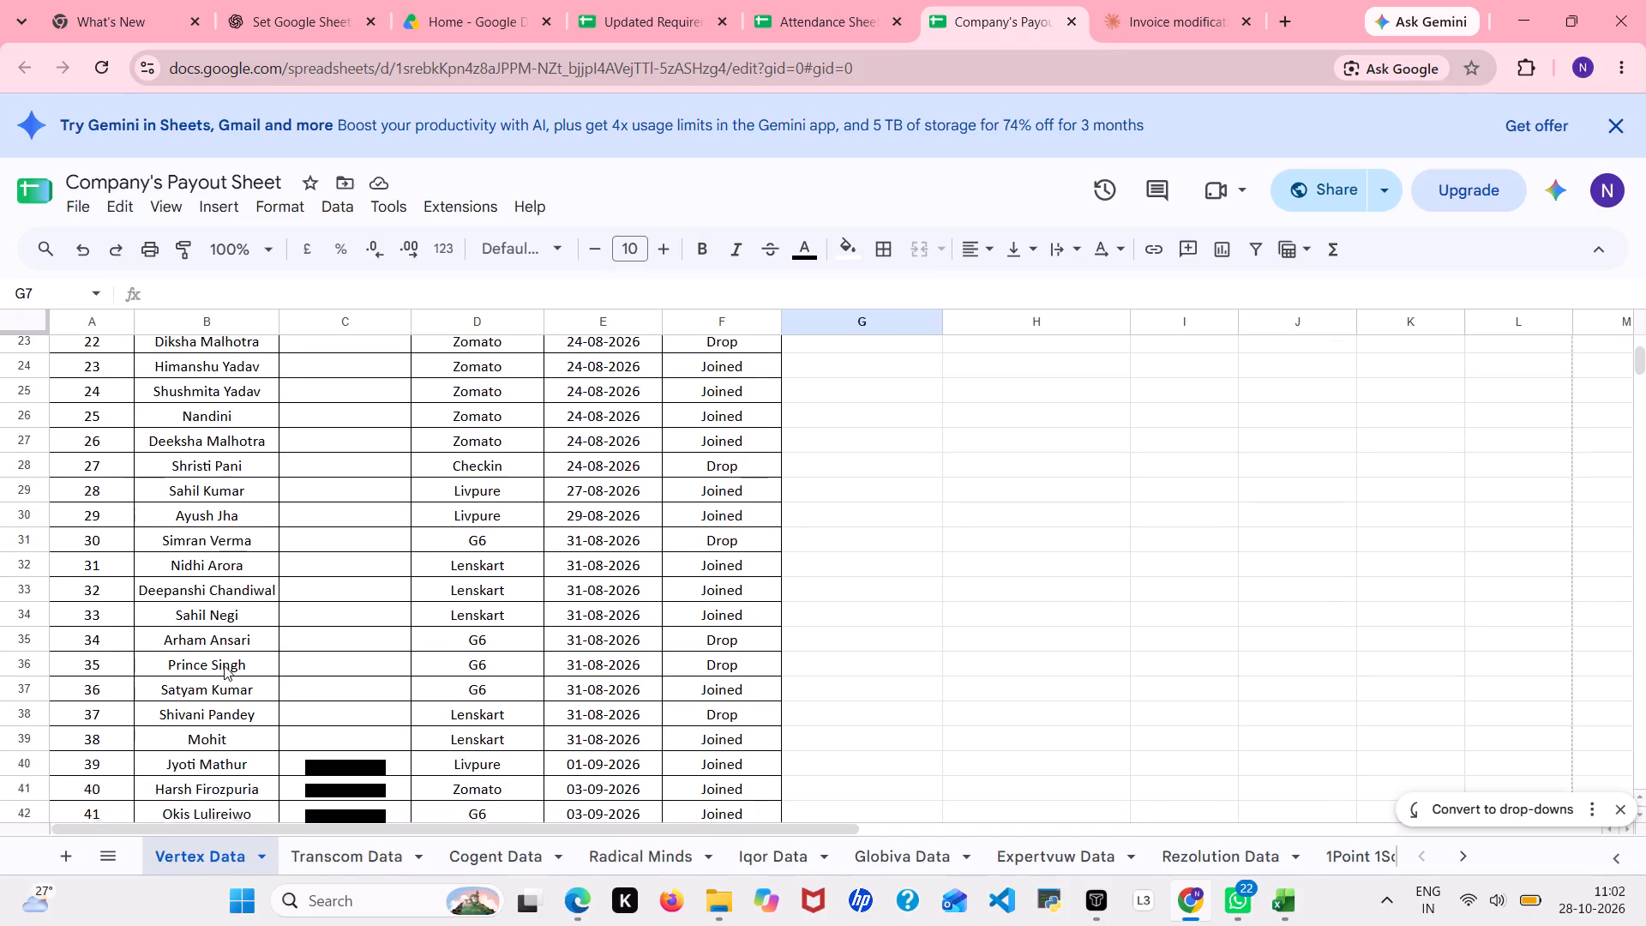
scroll(224, 665, down, 1)
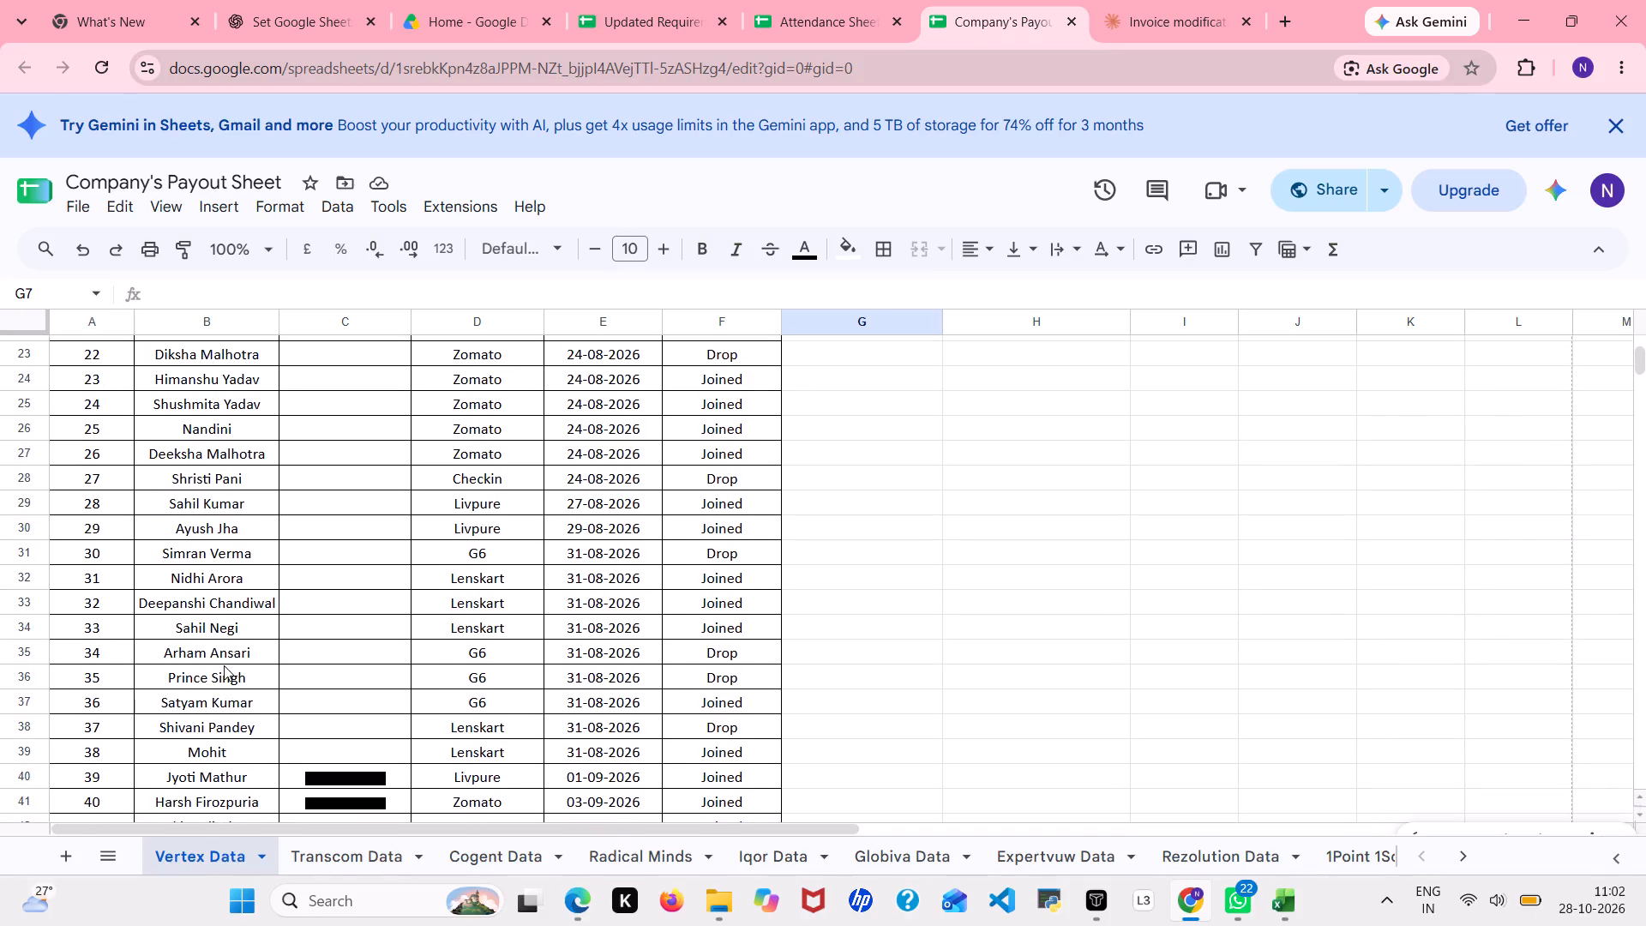
scroll(224, 665, up, 2)
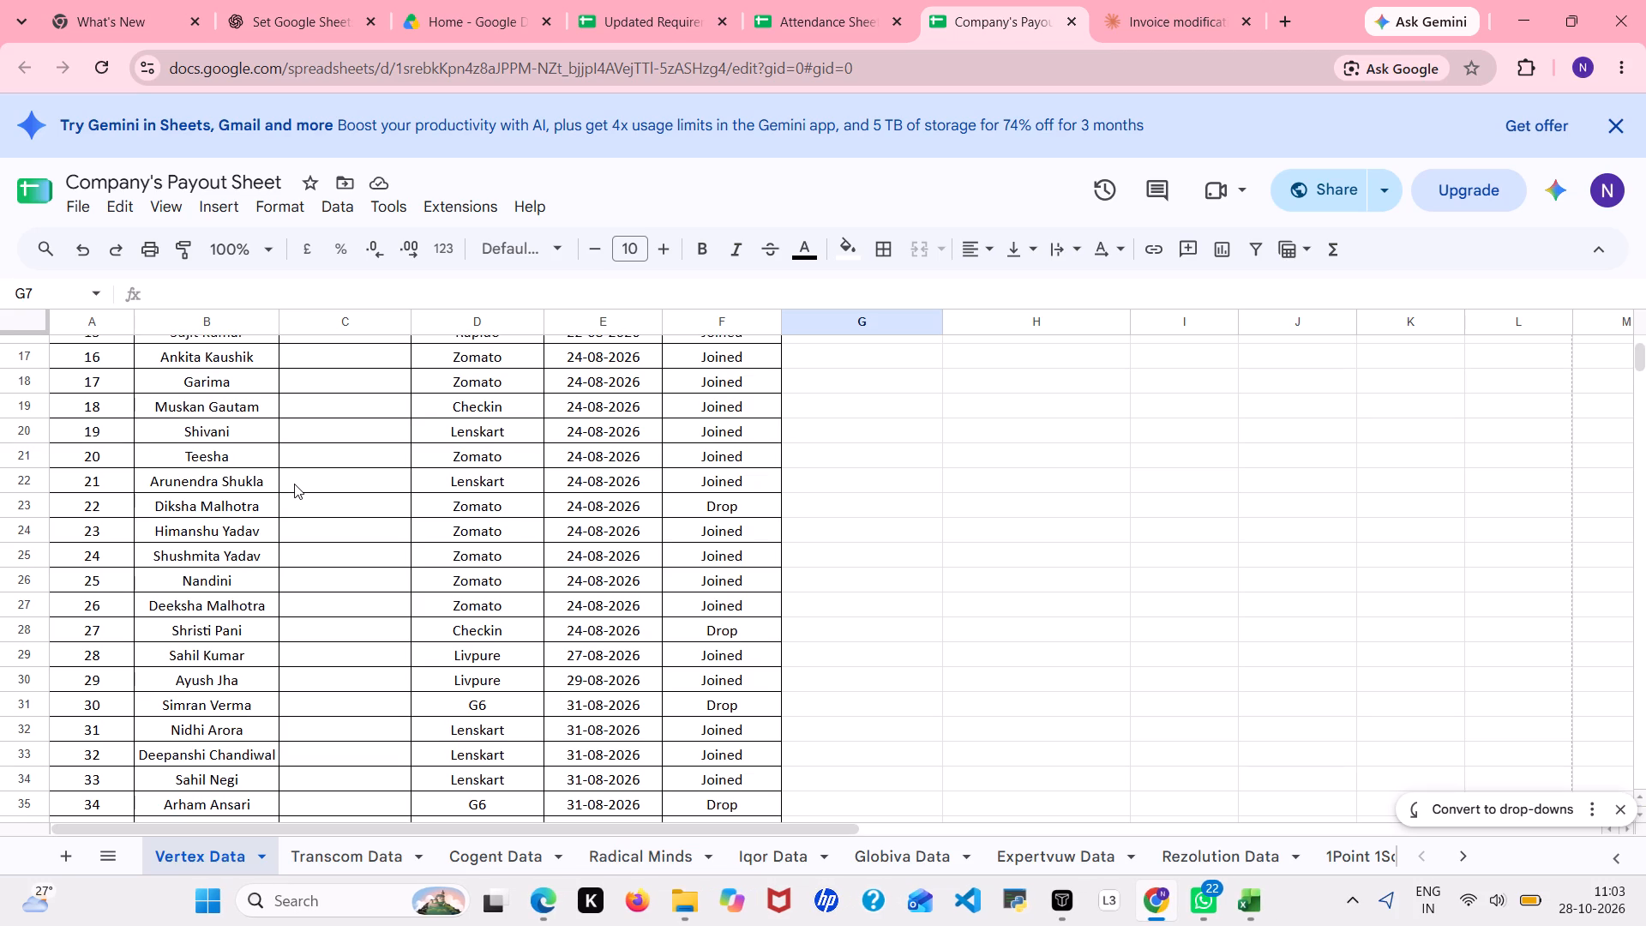
scroll(294, 484, down, 1)
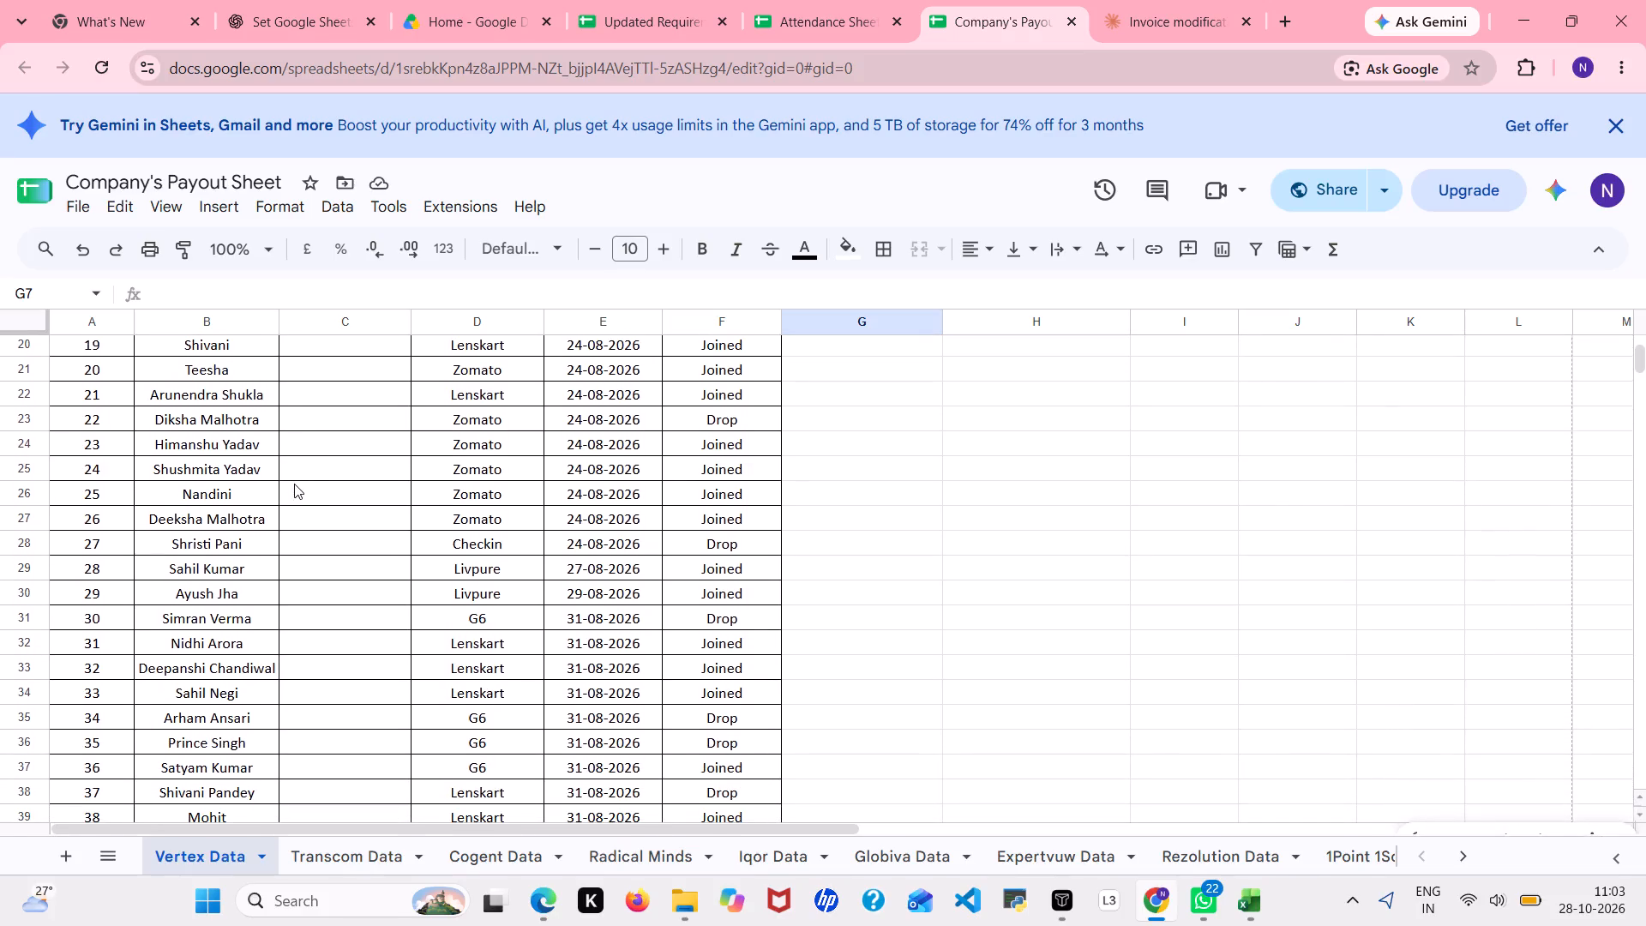
scroll(294, 484, down, 1)
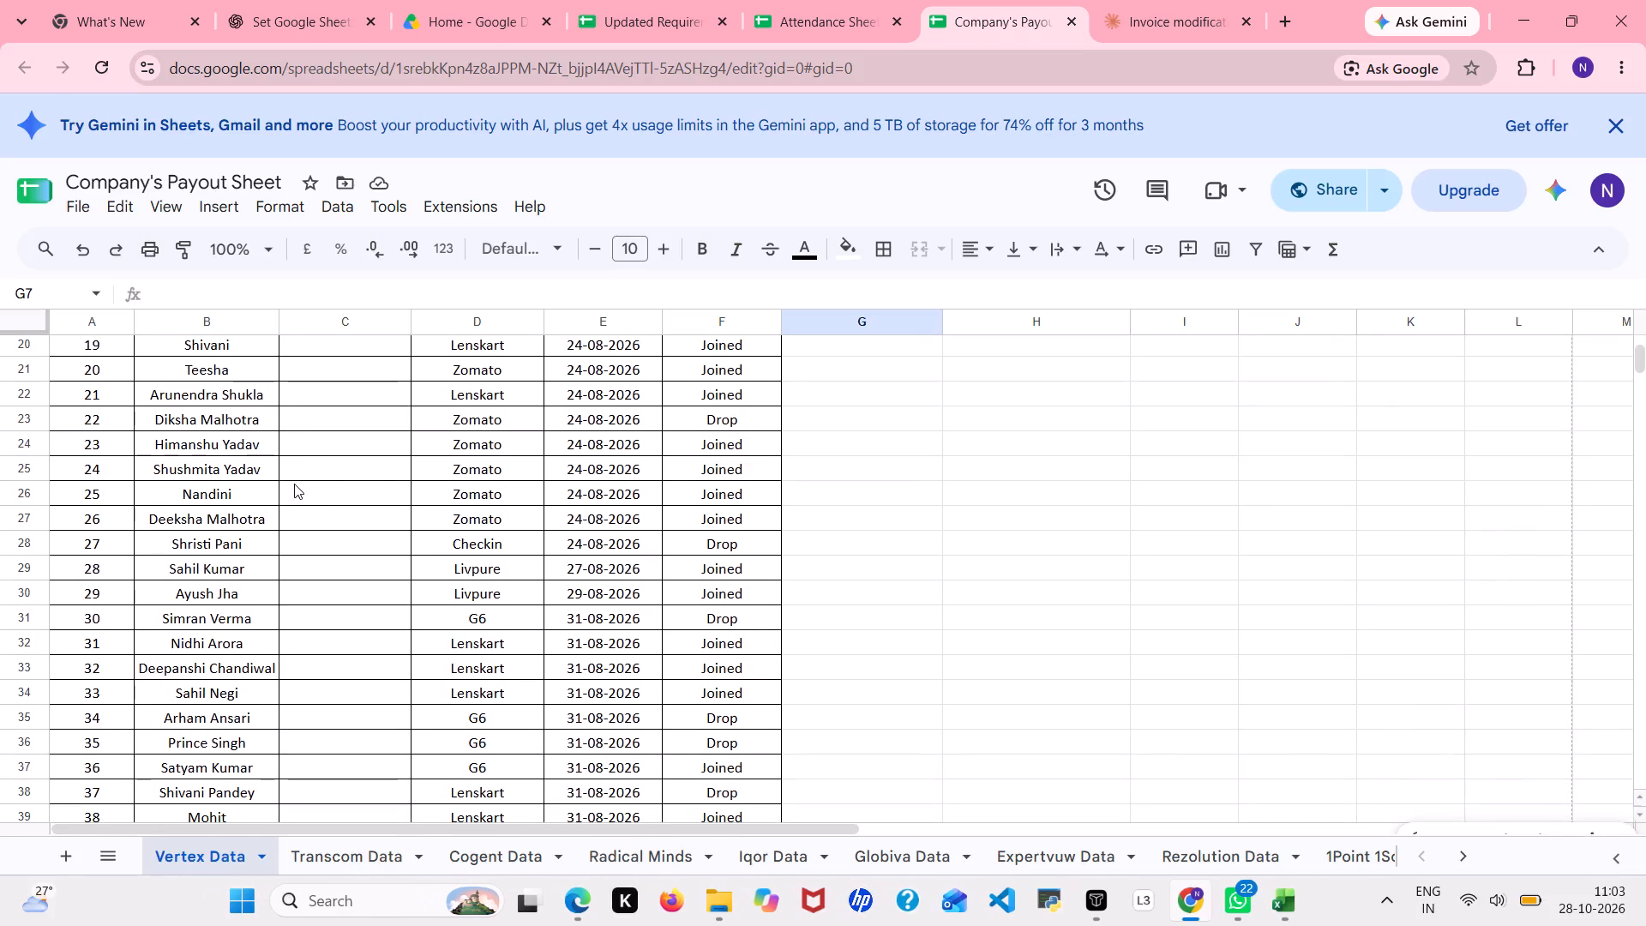
scroll(294, 484, down, 1)
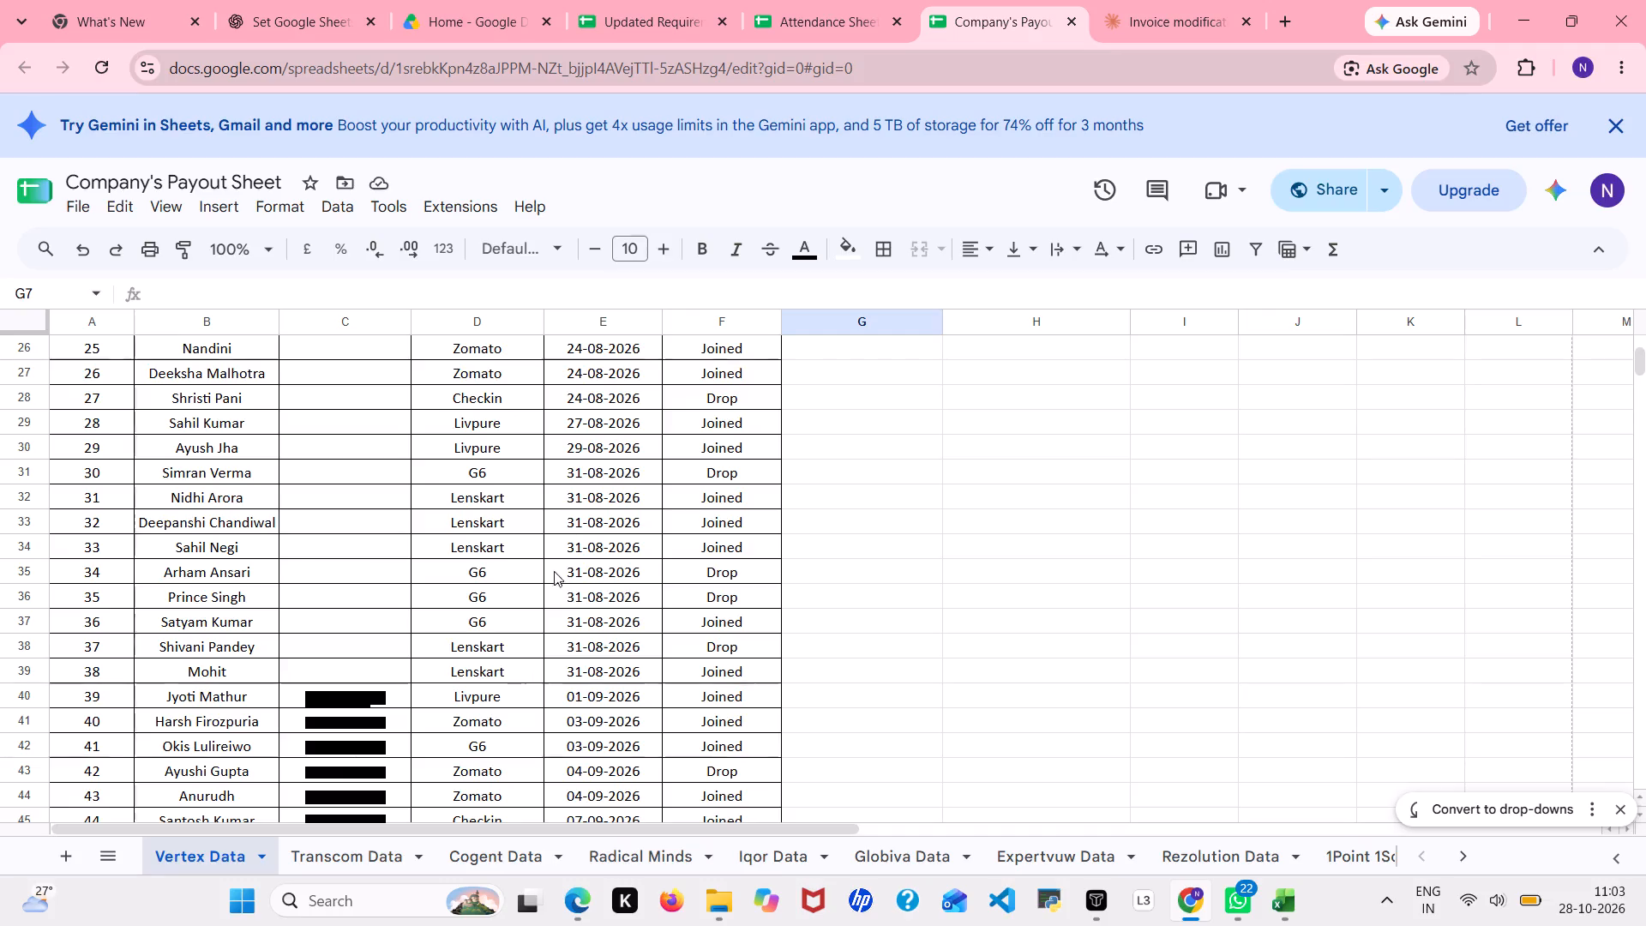
scroll(571, 527, down, 1)
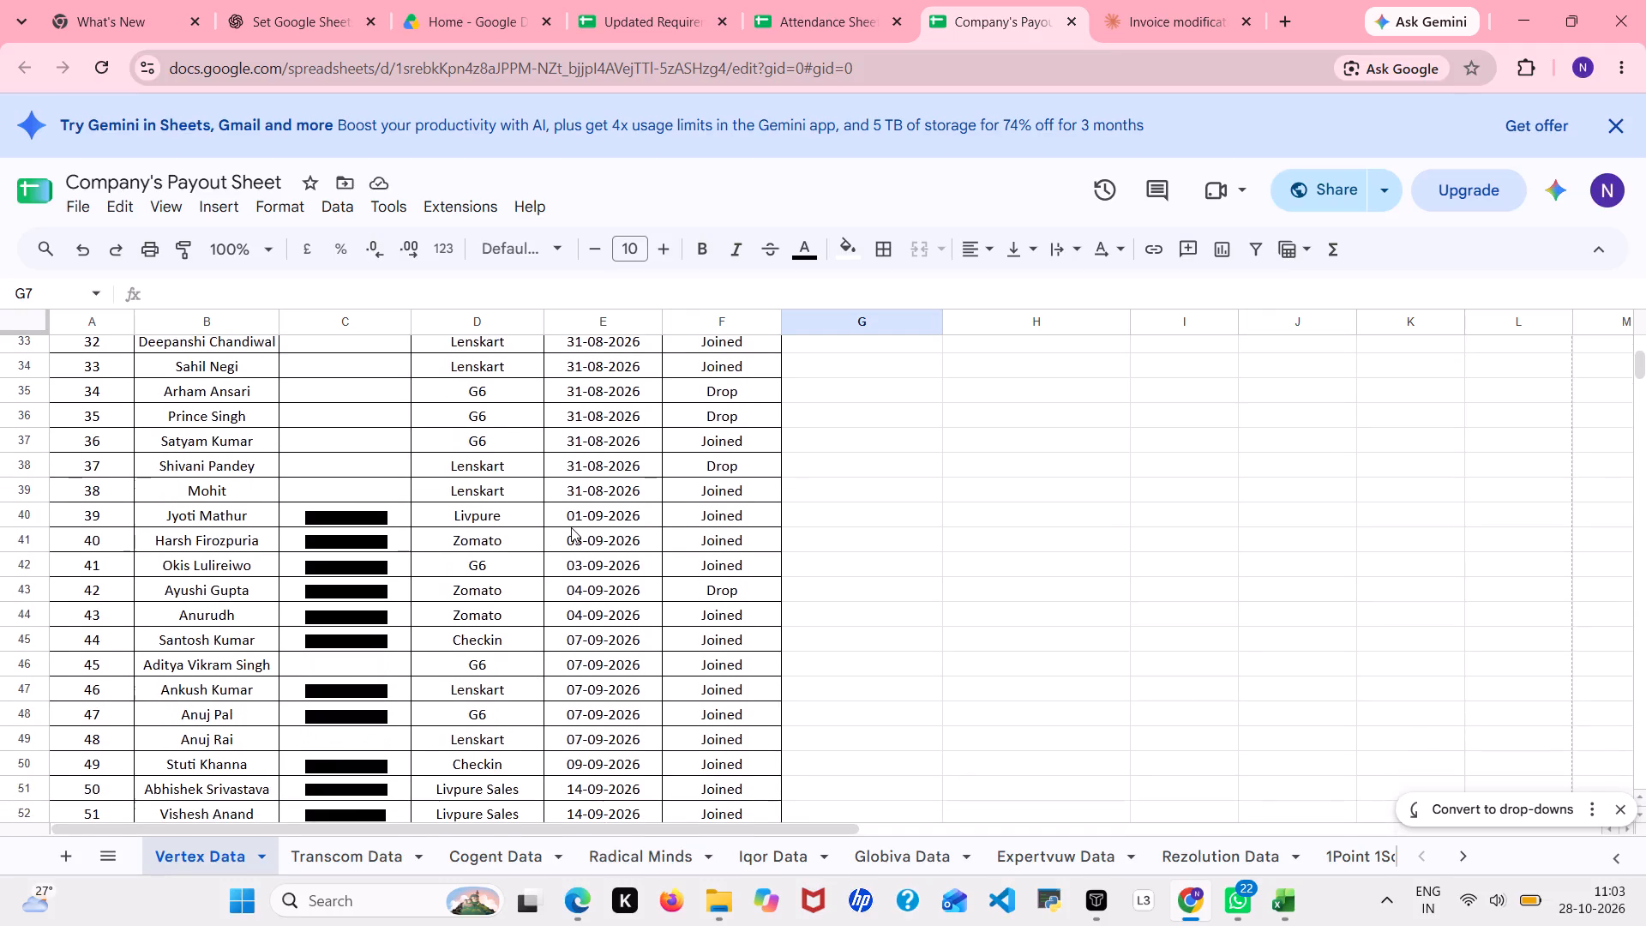
scroll(571, 527, down, 1)
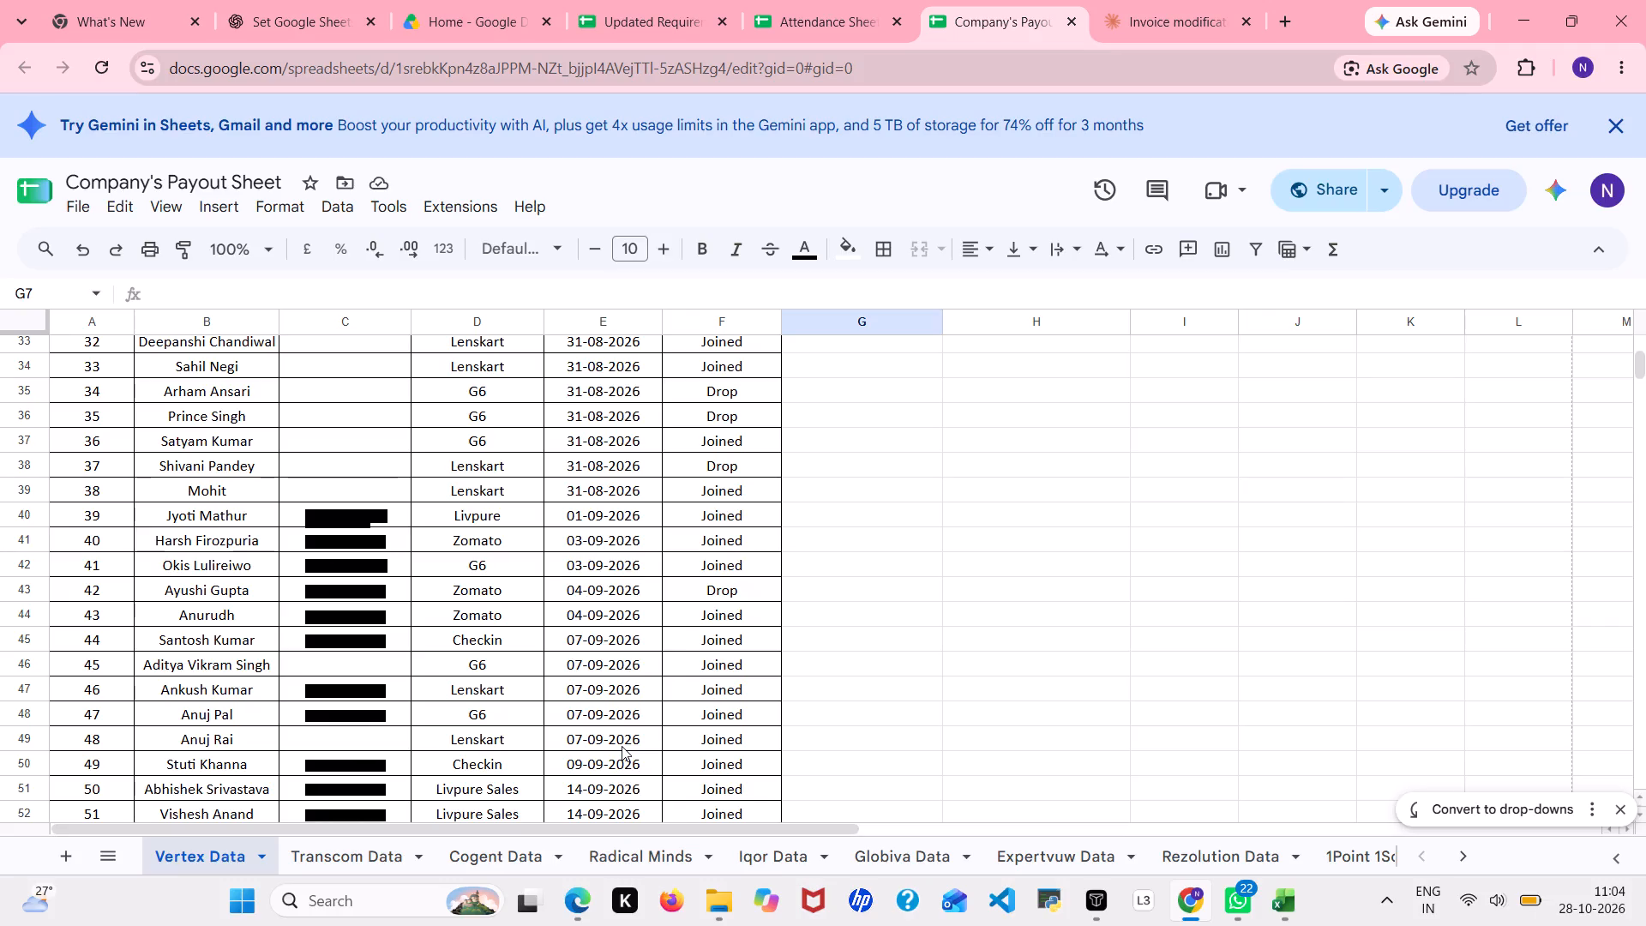
scroll(622, 746, down, 1)
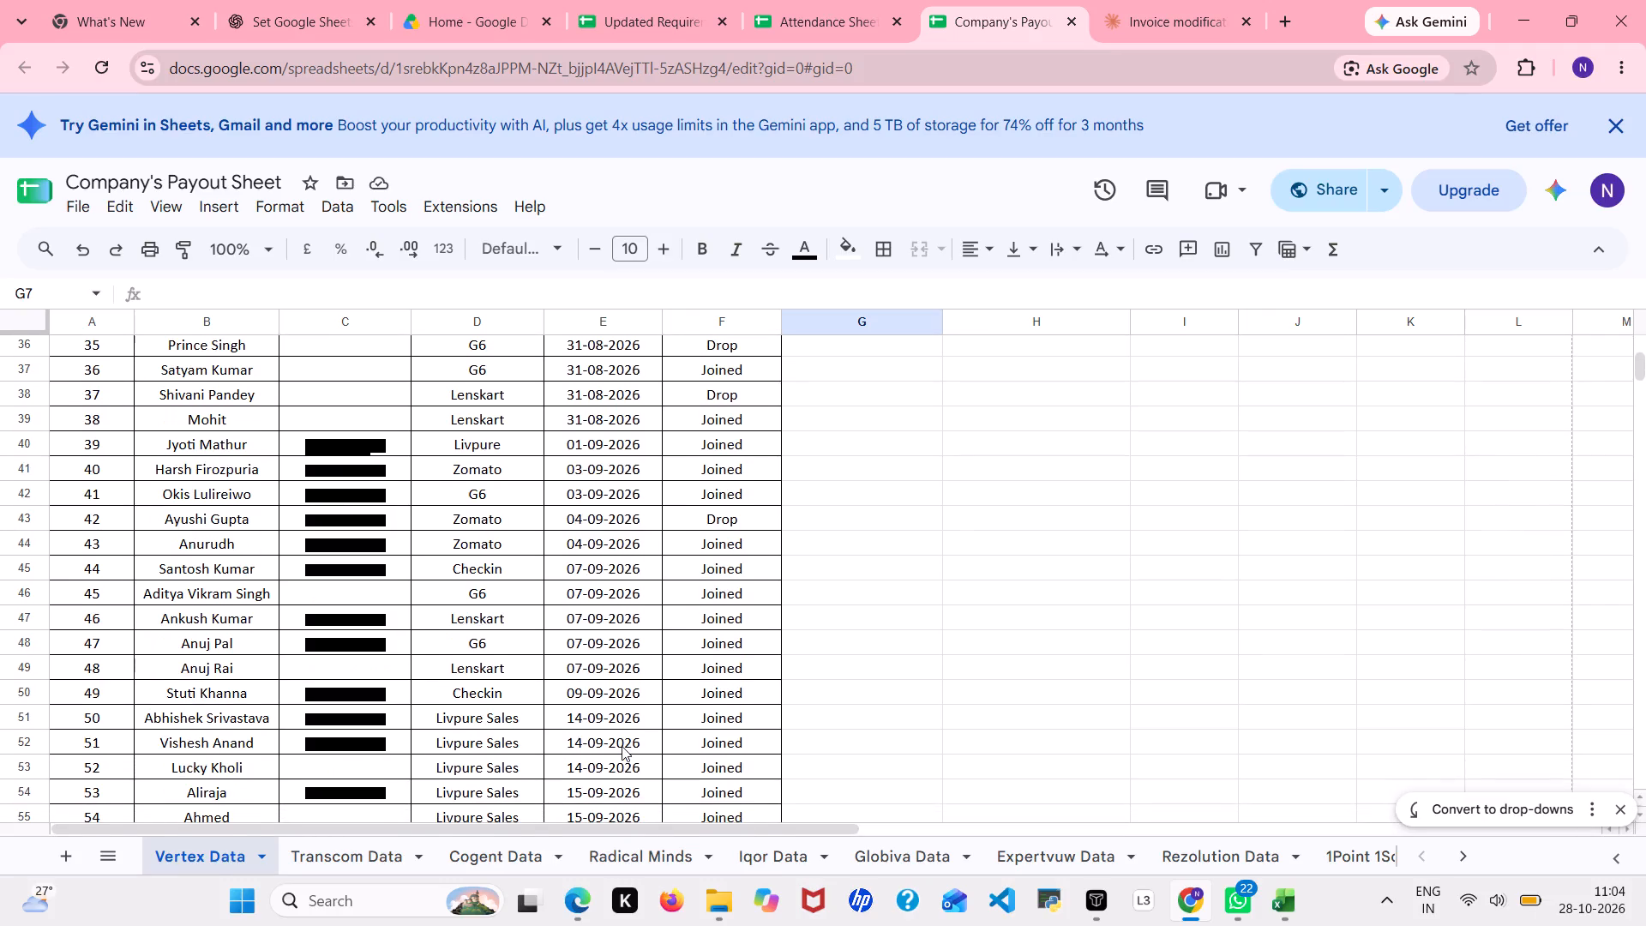
scroll(622, 746, down, 1)
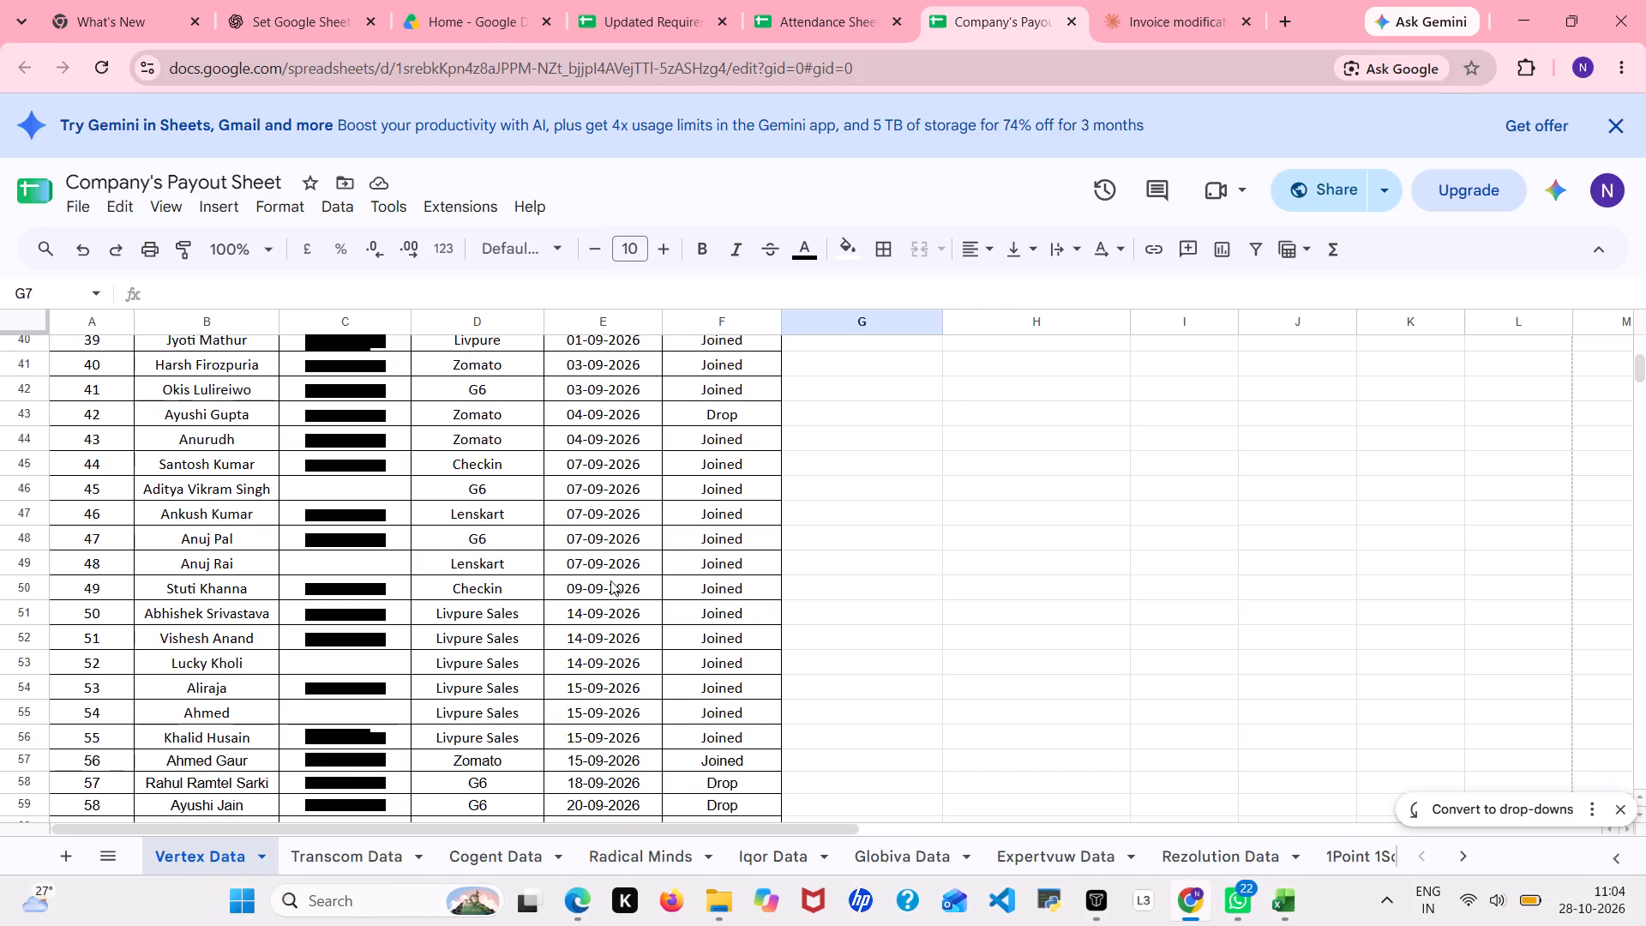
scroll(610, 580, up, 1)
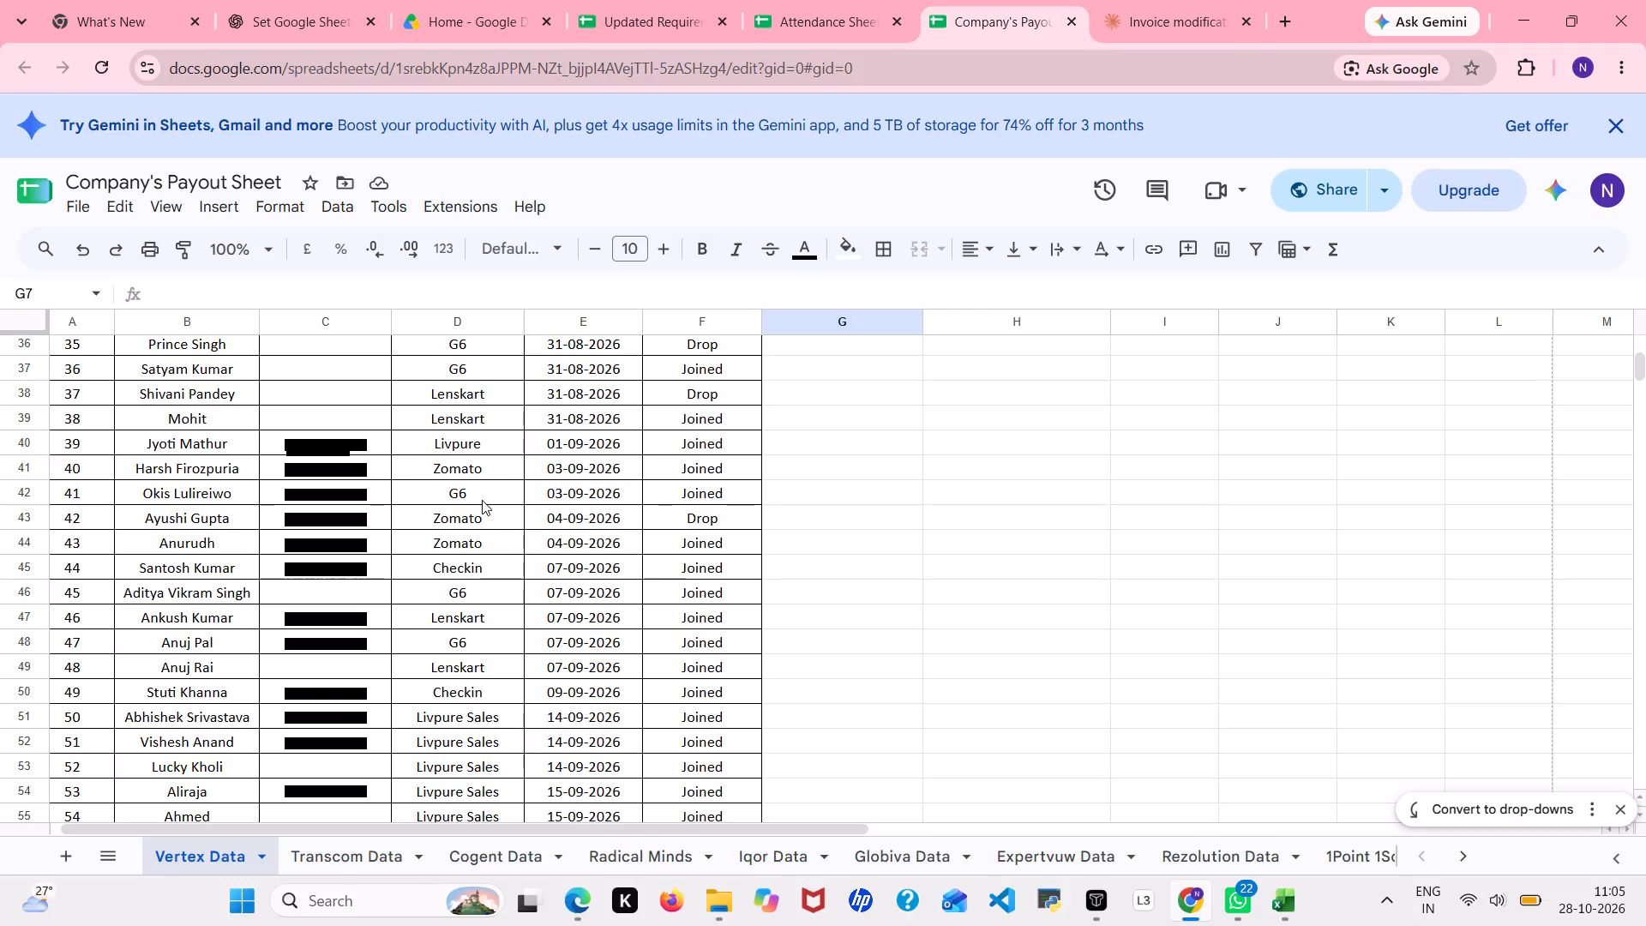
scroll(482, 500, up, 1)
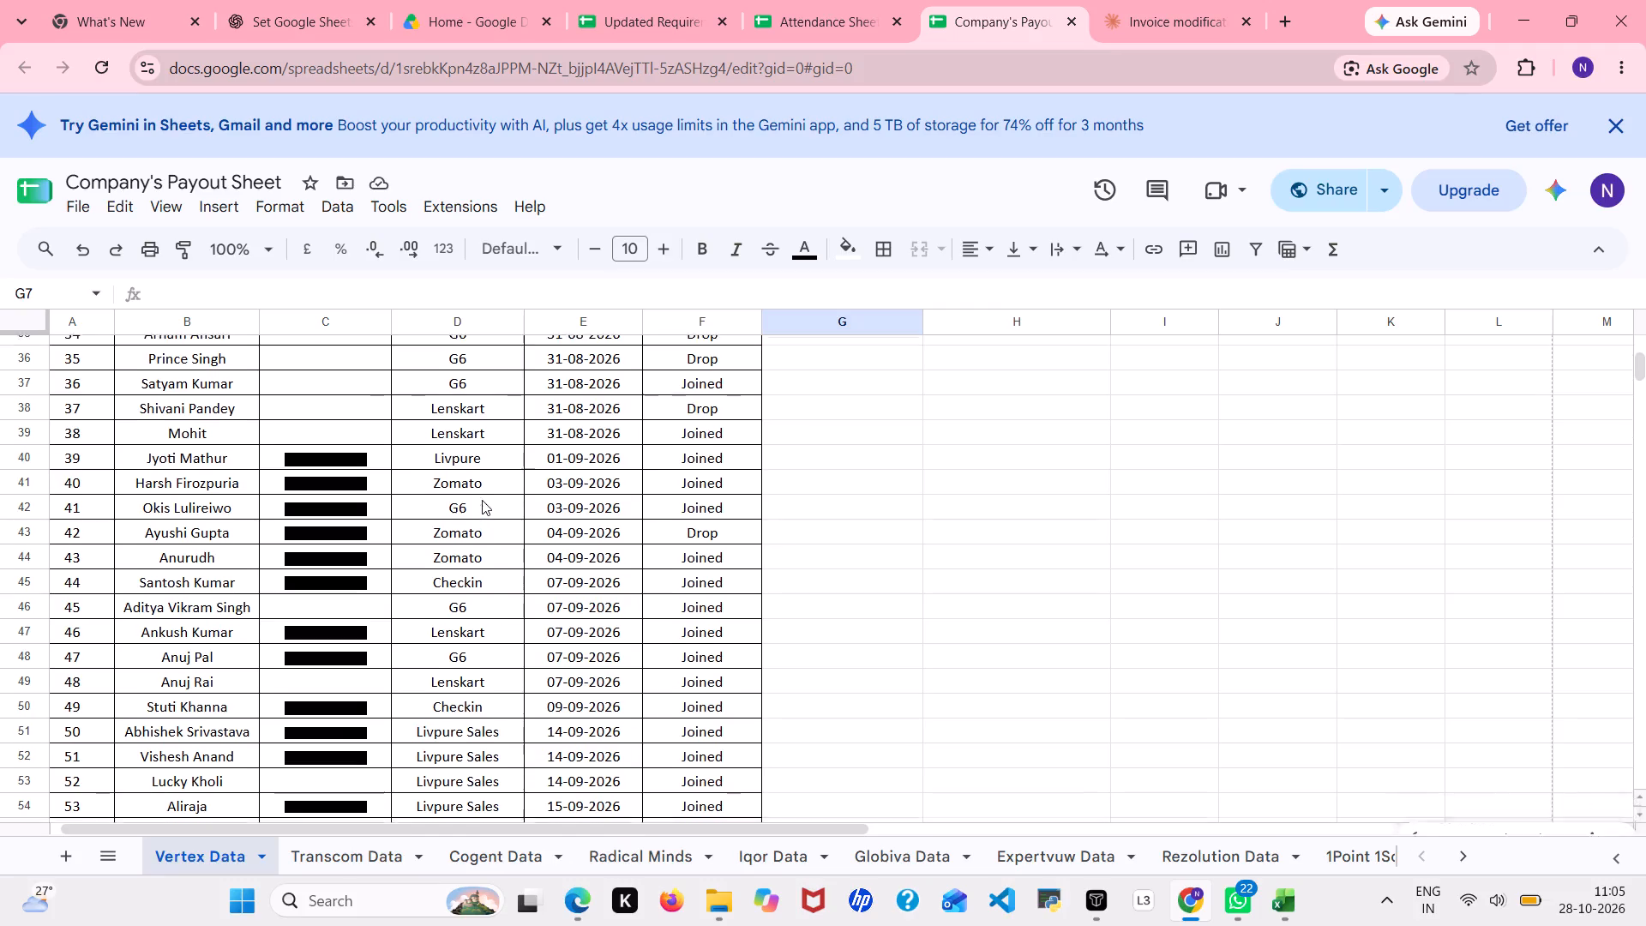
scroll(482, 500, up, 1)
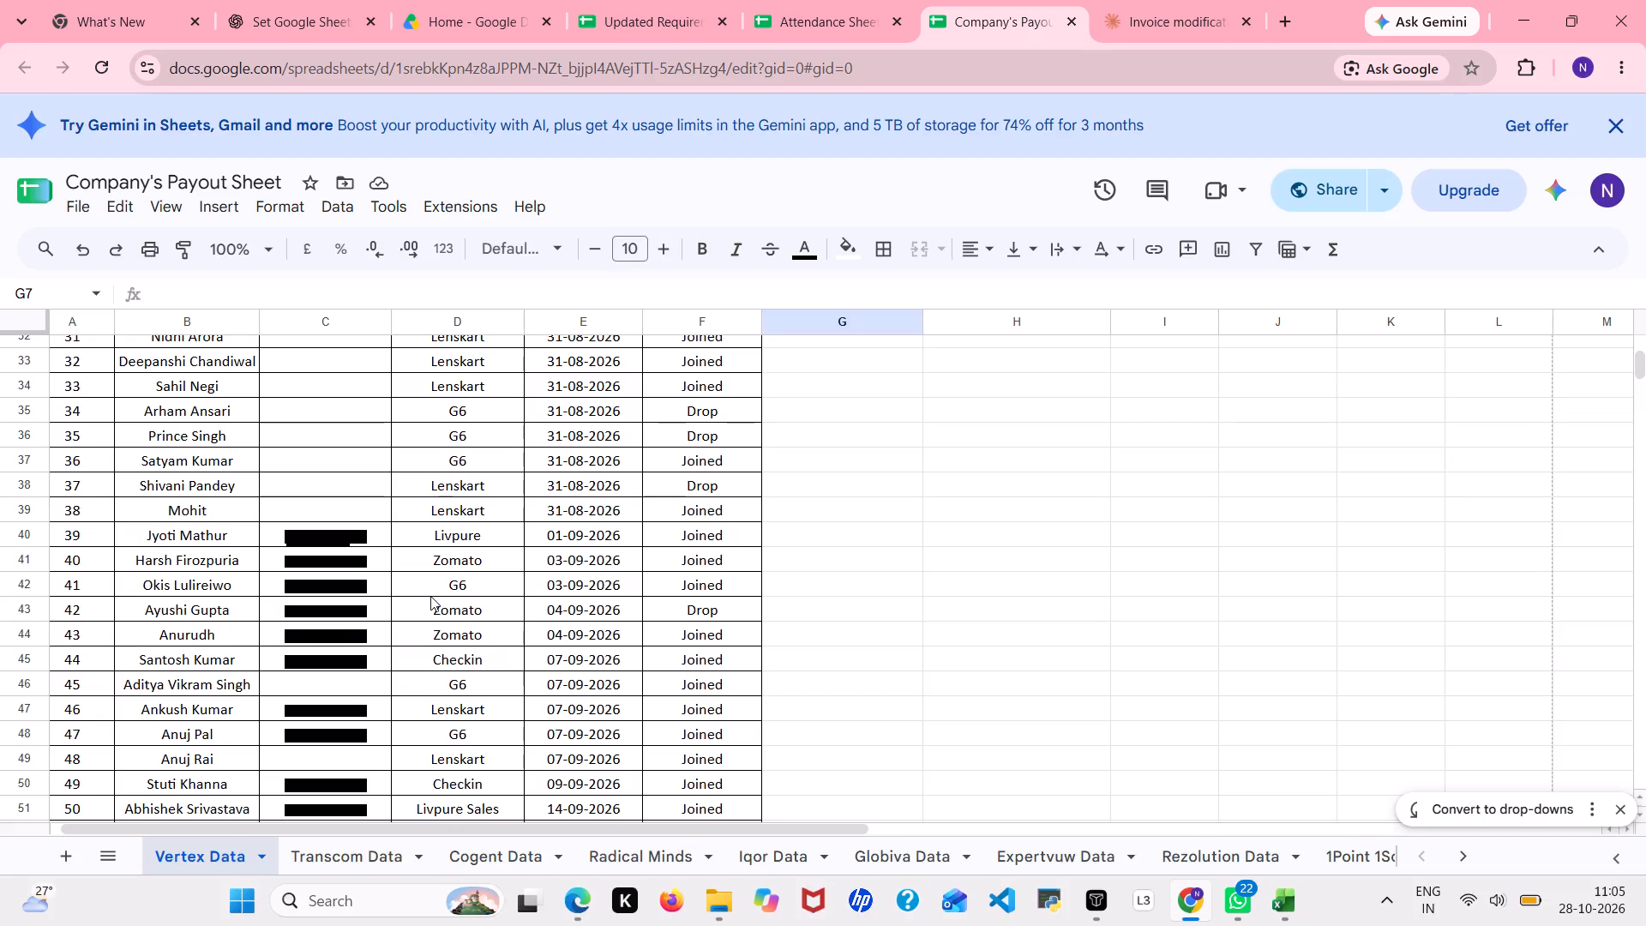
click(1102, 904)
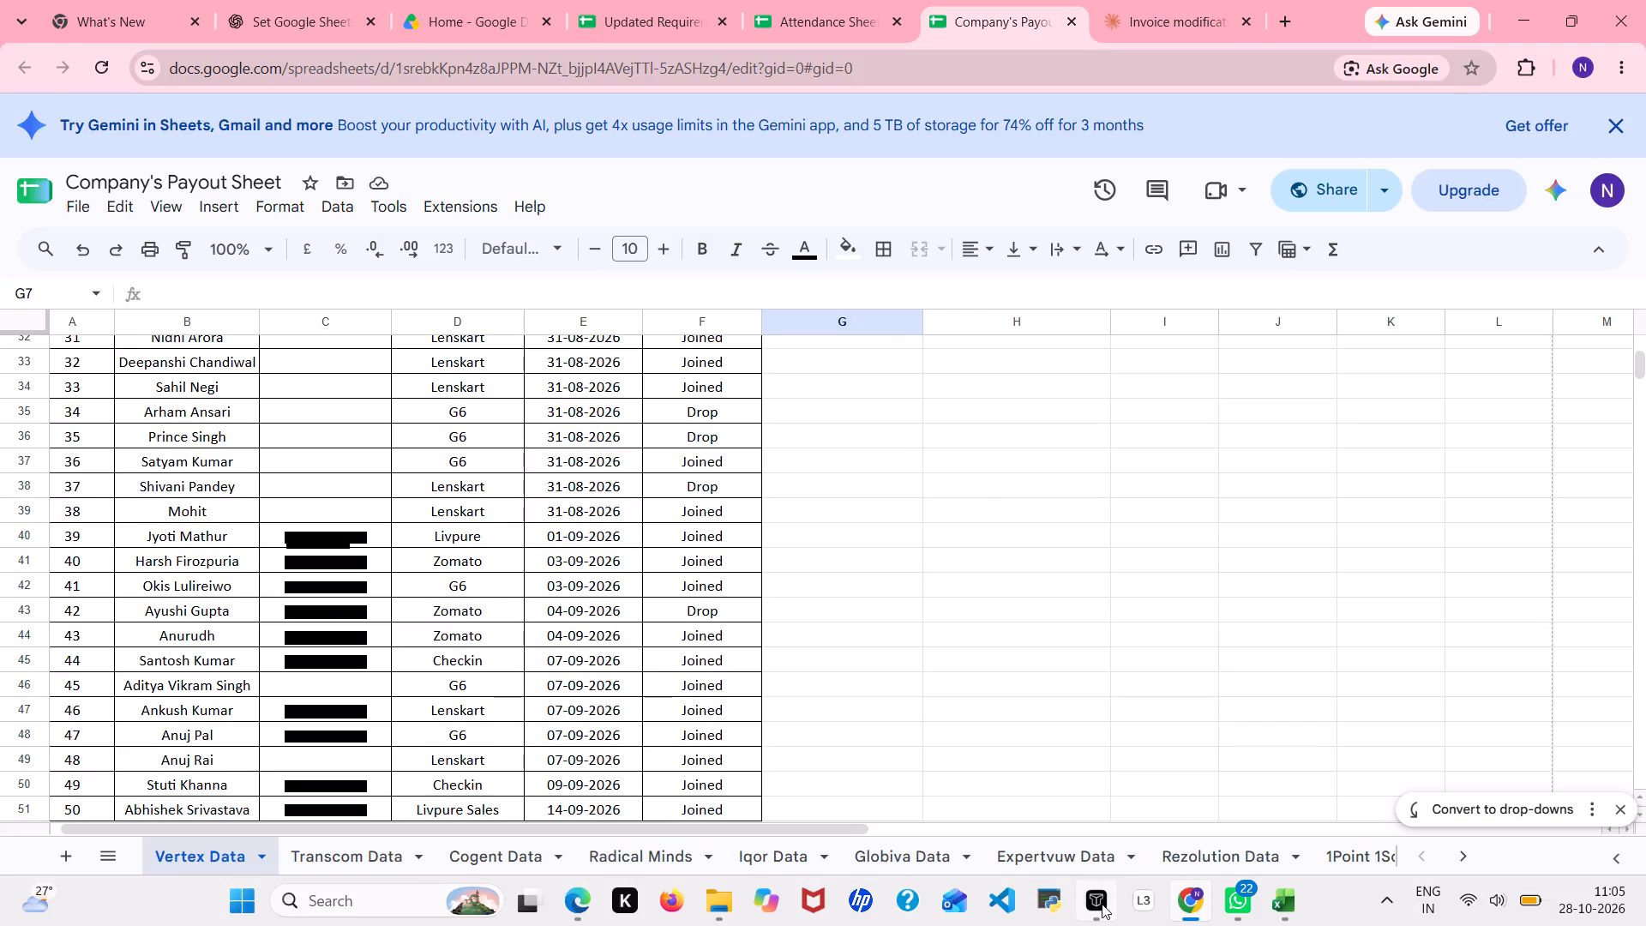
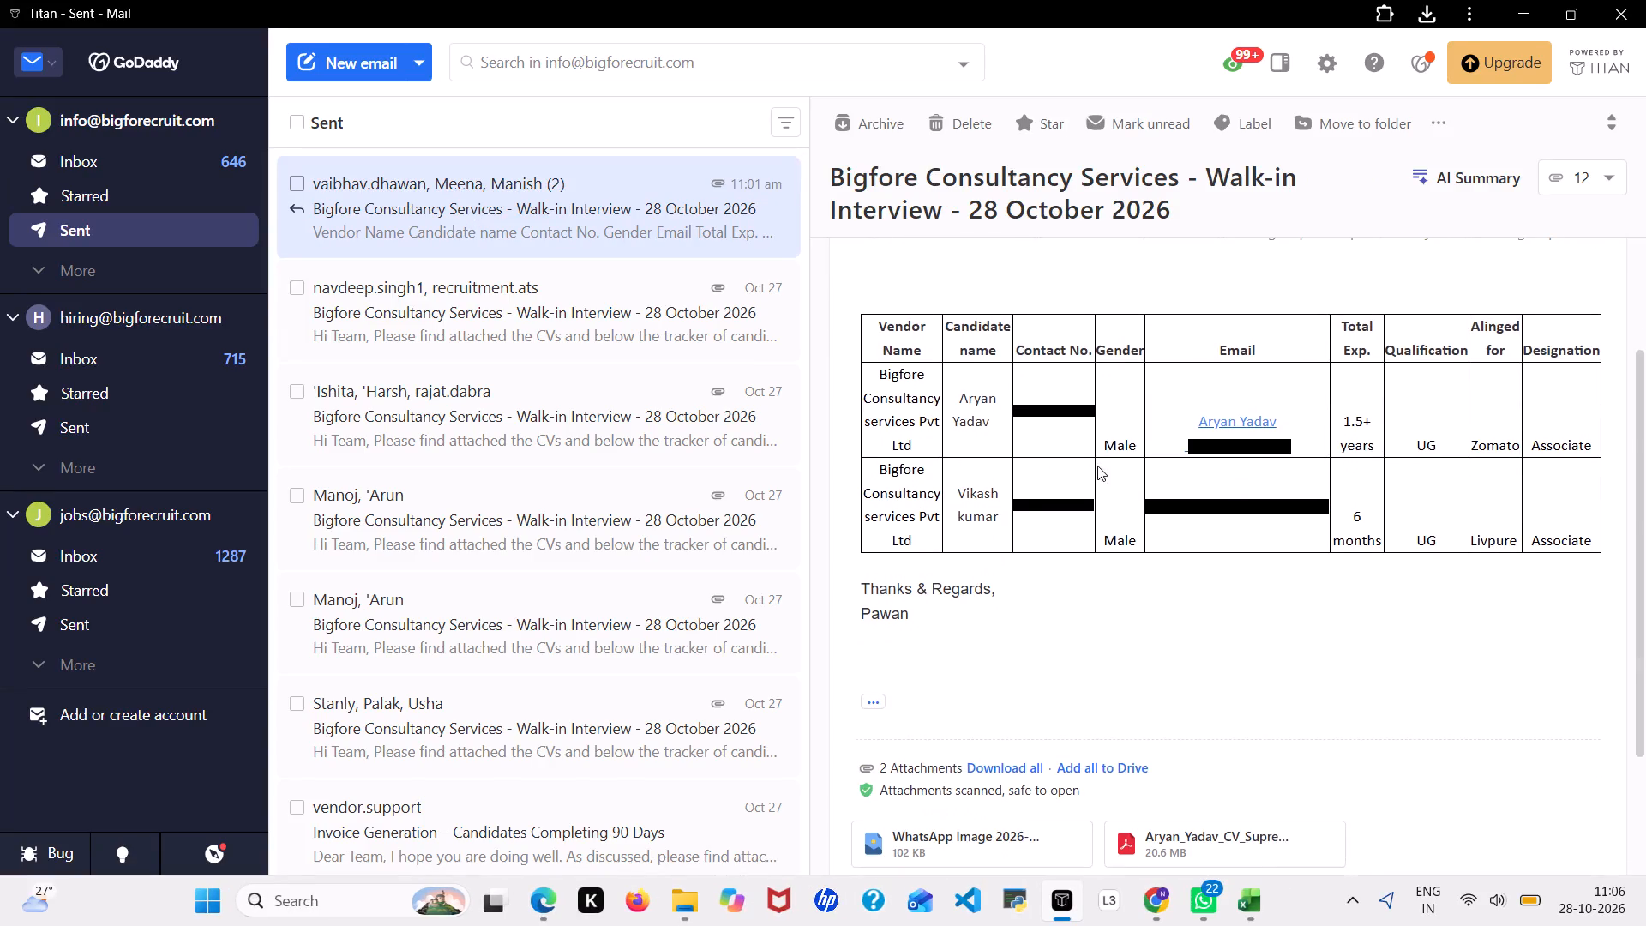
Review the two candidates' names, genders, aligned processes and designations in the sent walk-in interview reply.
drag(1105, 446, 1138, 447)
drag(1134, 540, 1102, 536)
click(1102, 536)
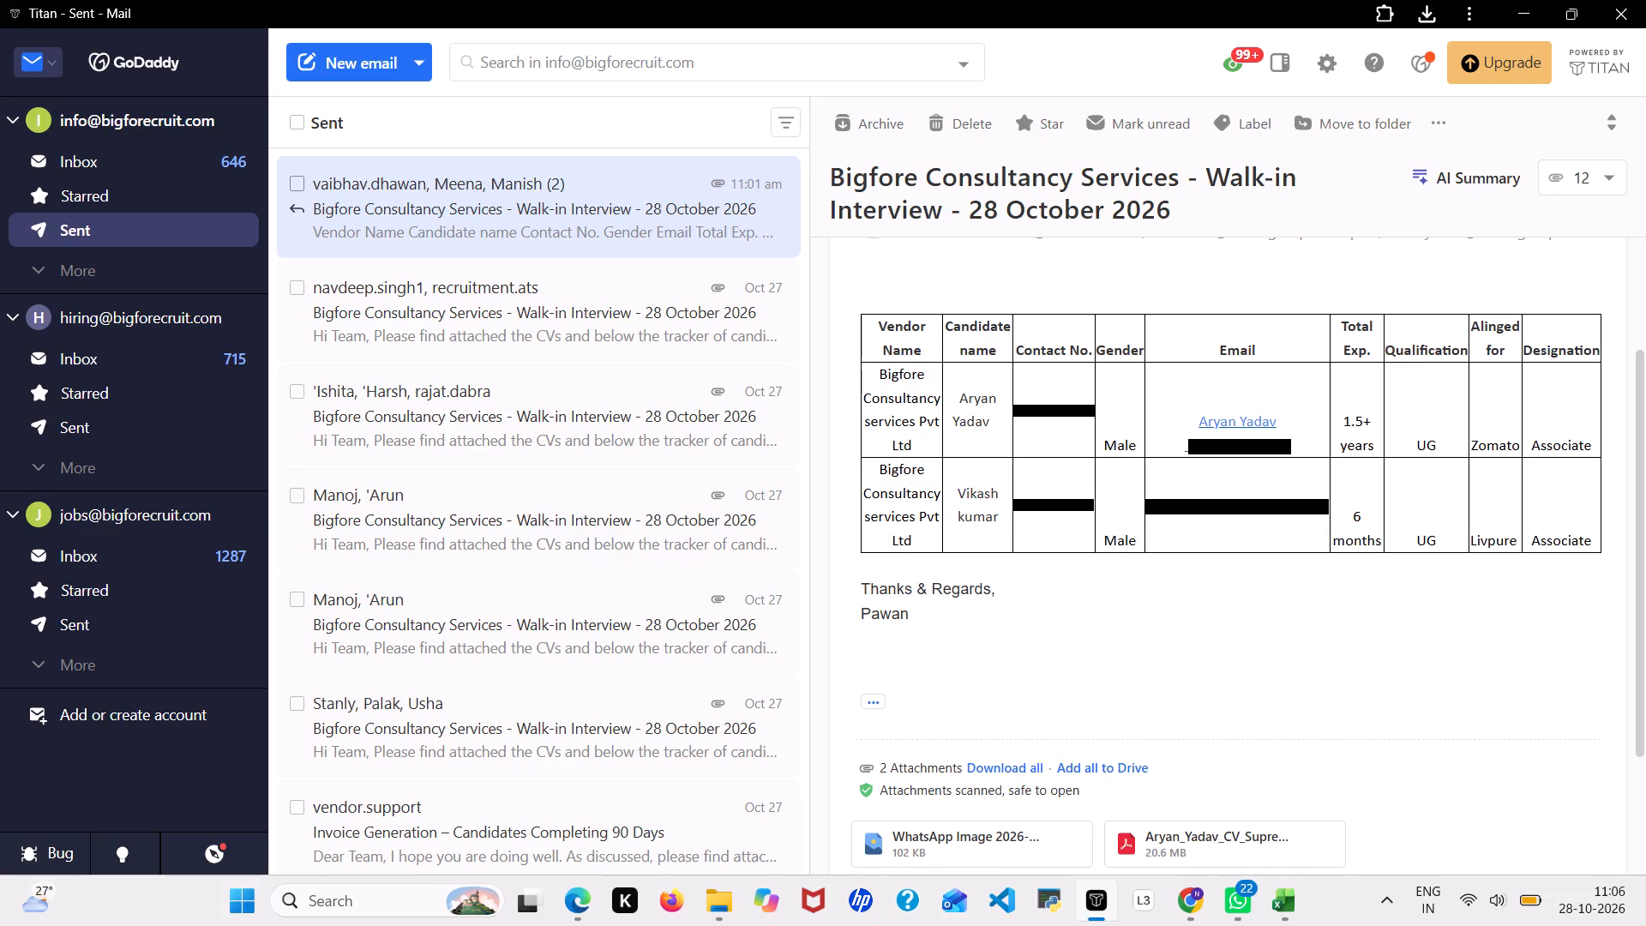
drag(997, 519, 959, 489)
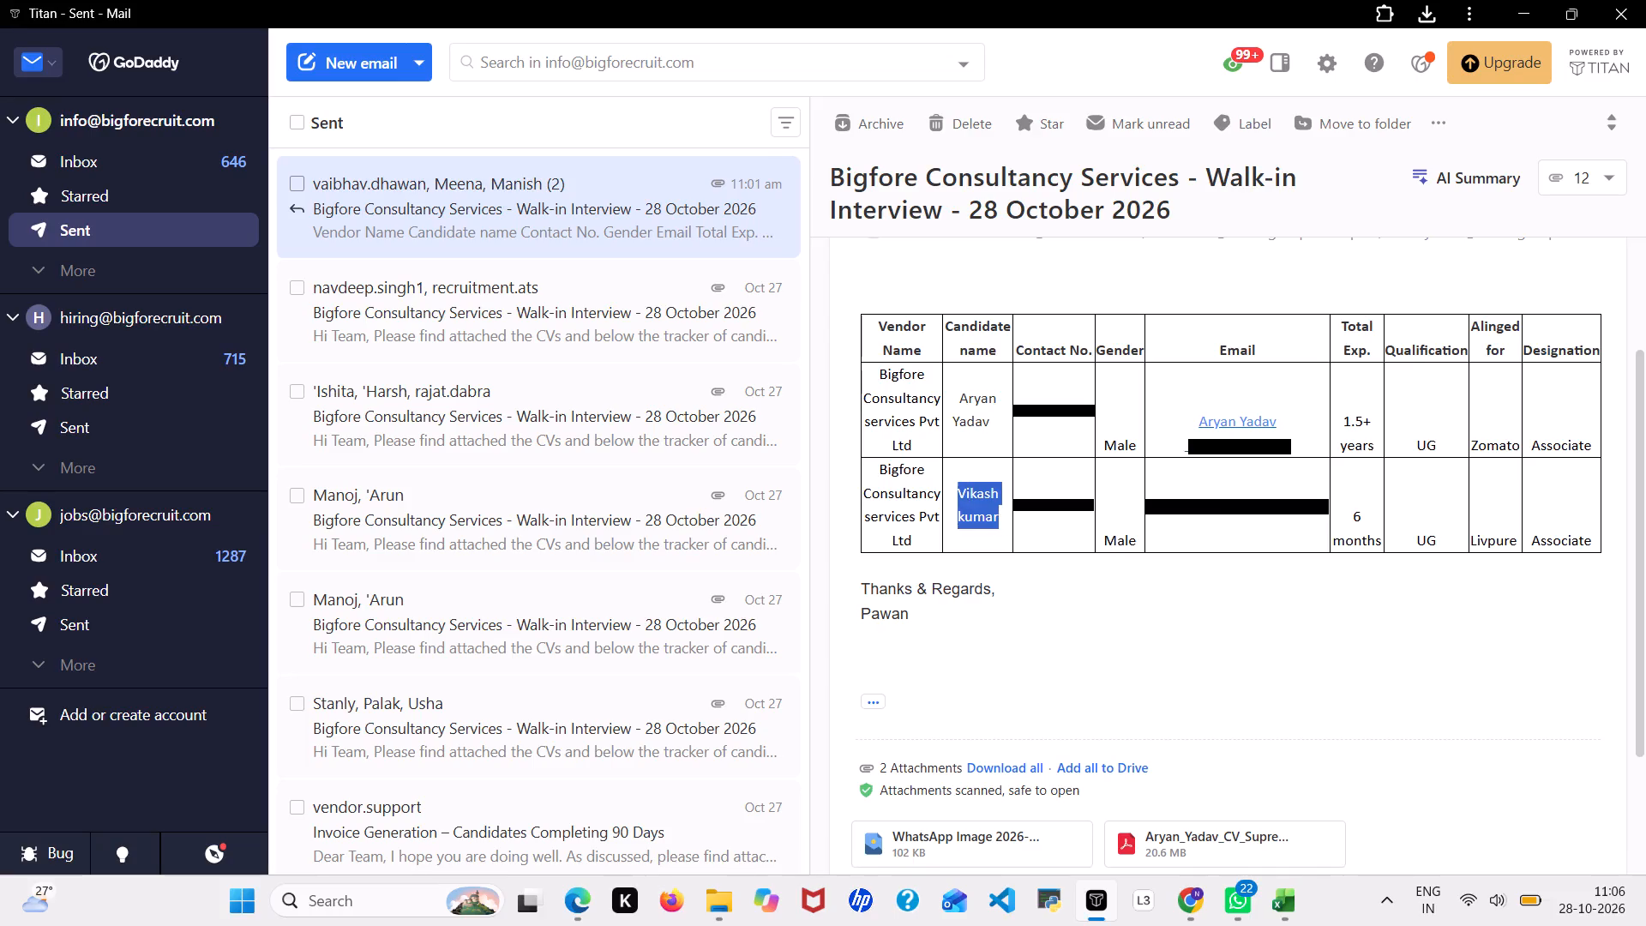
drag(959, 489, 958, 489)
click(958, 489)
drag(959, 397, 963, 401)
drag(963, 401, 987, 430)
click(987, 430)
drag(1435, 538, 1409, 548)
click(1409, 548)
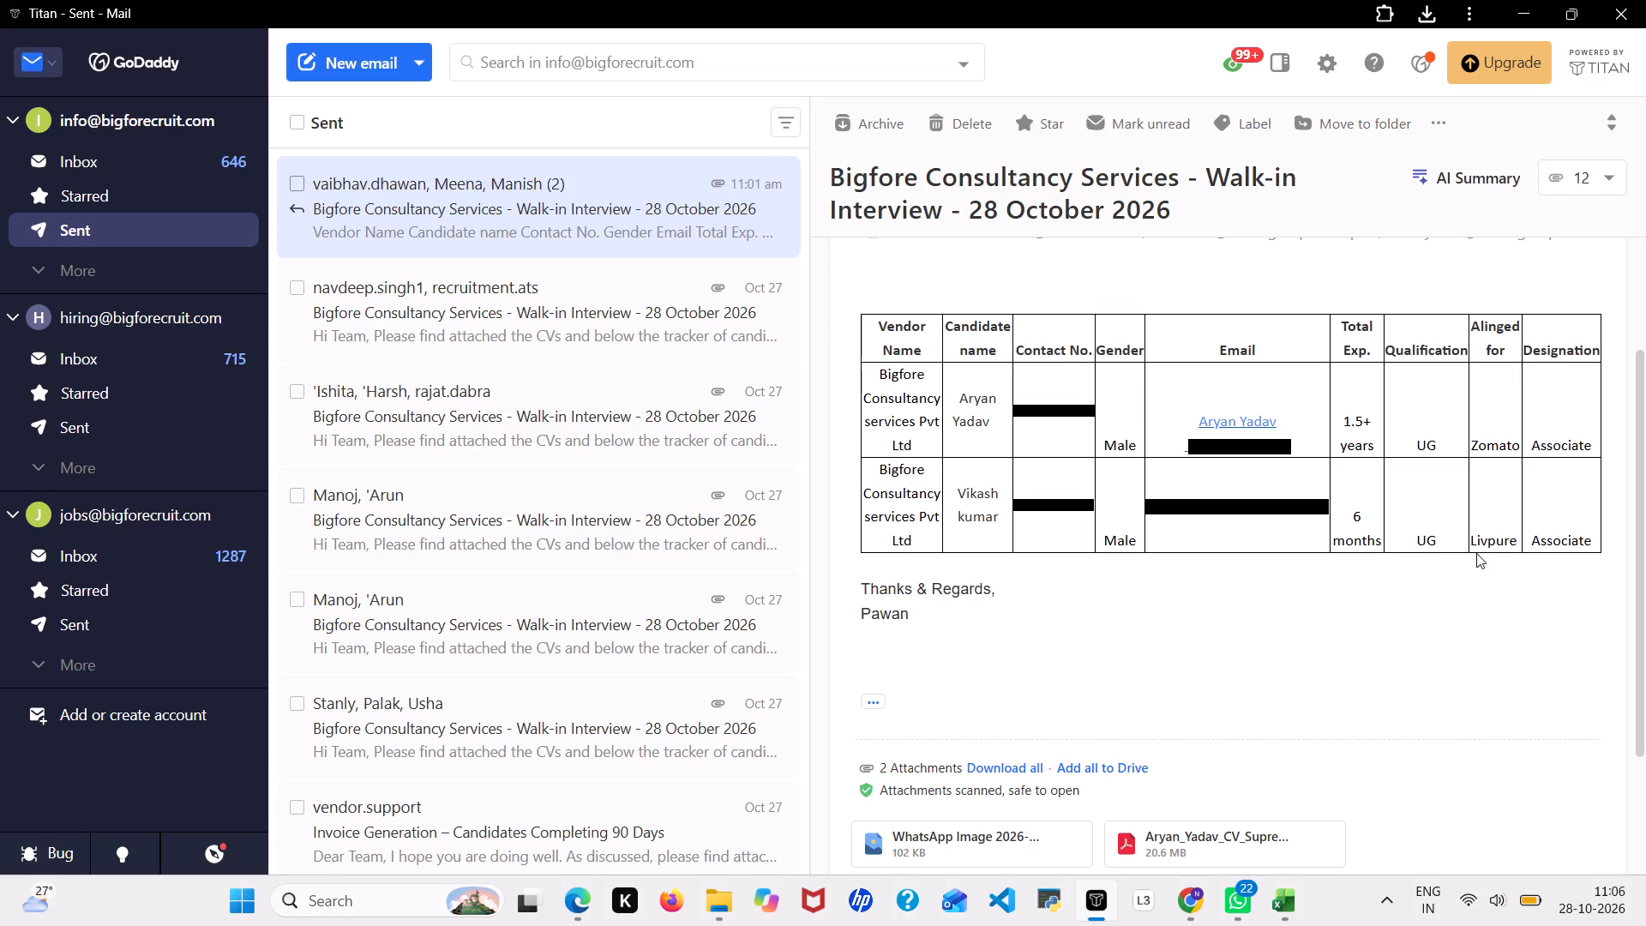
drag(1516, 543, 1471, 541)
click(1471, 541)
drag(1474, 443, 1522, 451)
click(1522, 451)
drag(1534, 542, 1622, 545)
click(1622, 545)
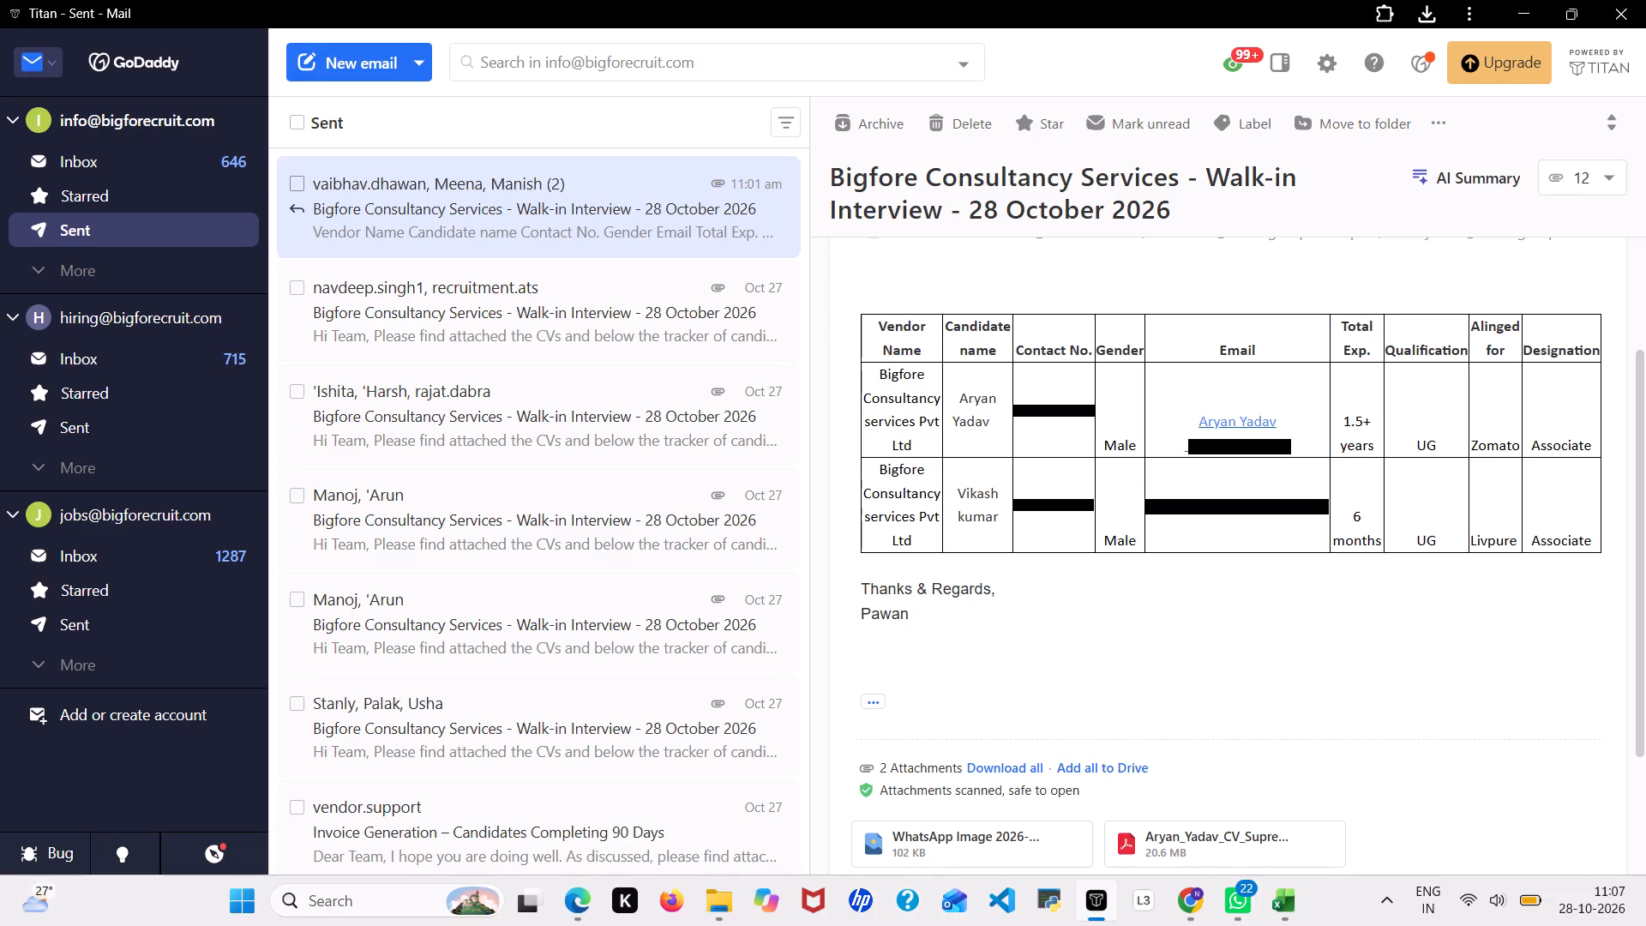
drag(1590, 445, 1531, 449)
click(1531, 449)
scroll(1375, 430, down, 2)
scroll(1375, 430, up, 1)
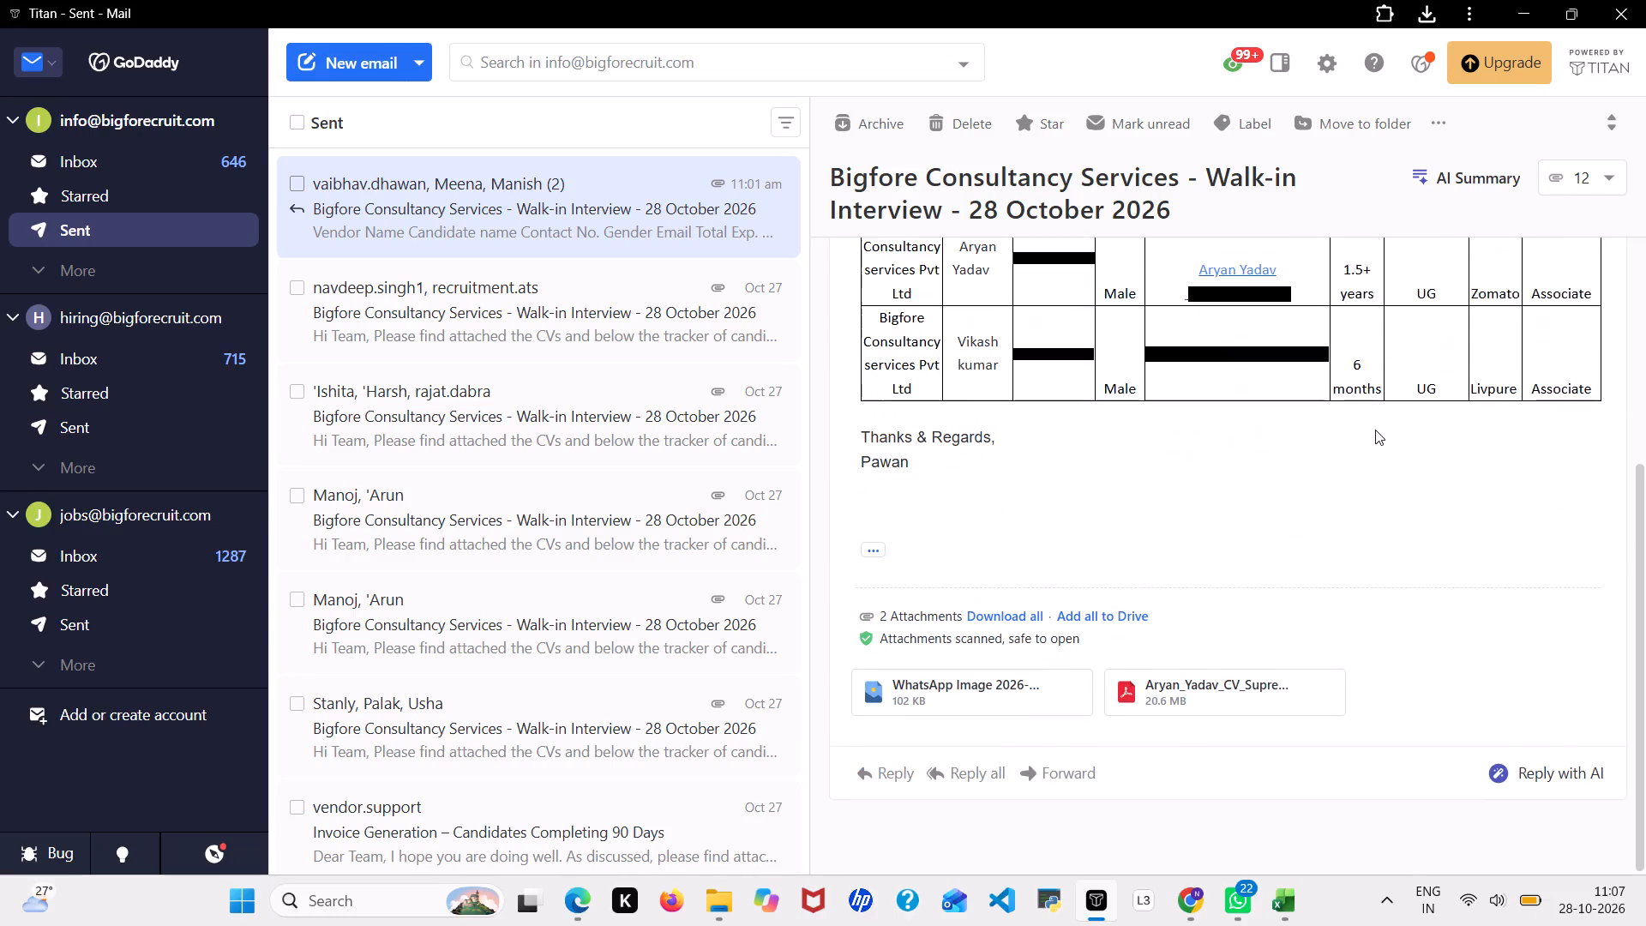
Expand the earlier Oct 27 message in the walk-in interview thread and examine its candidate tracker and attached CVs.
scroll(1375, 430, up, 1)
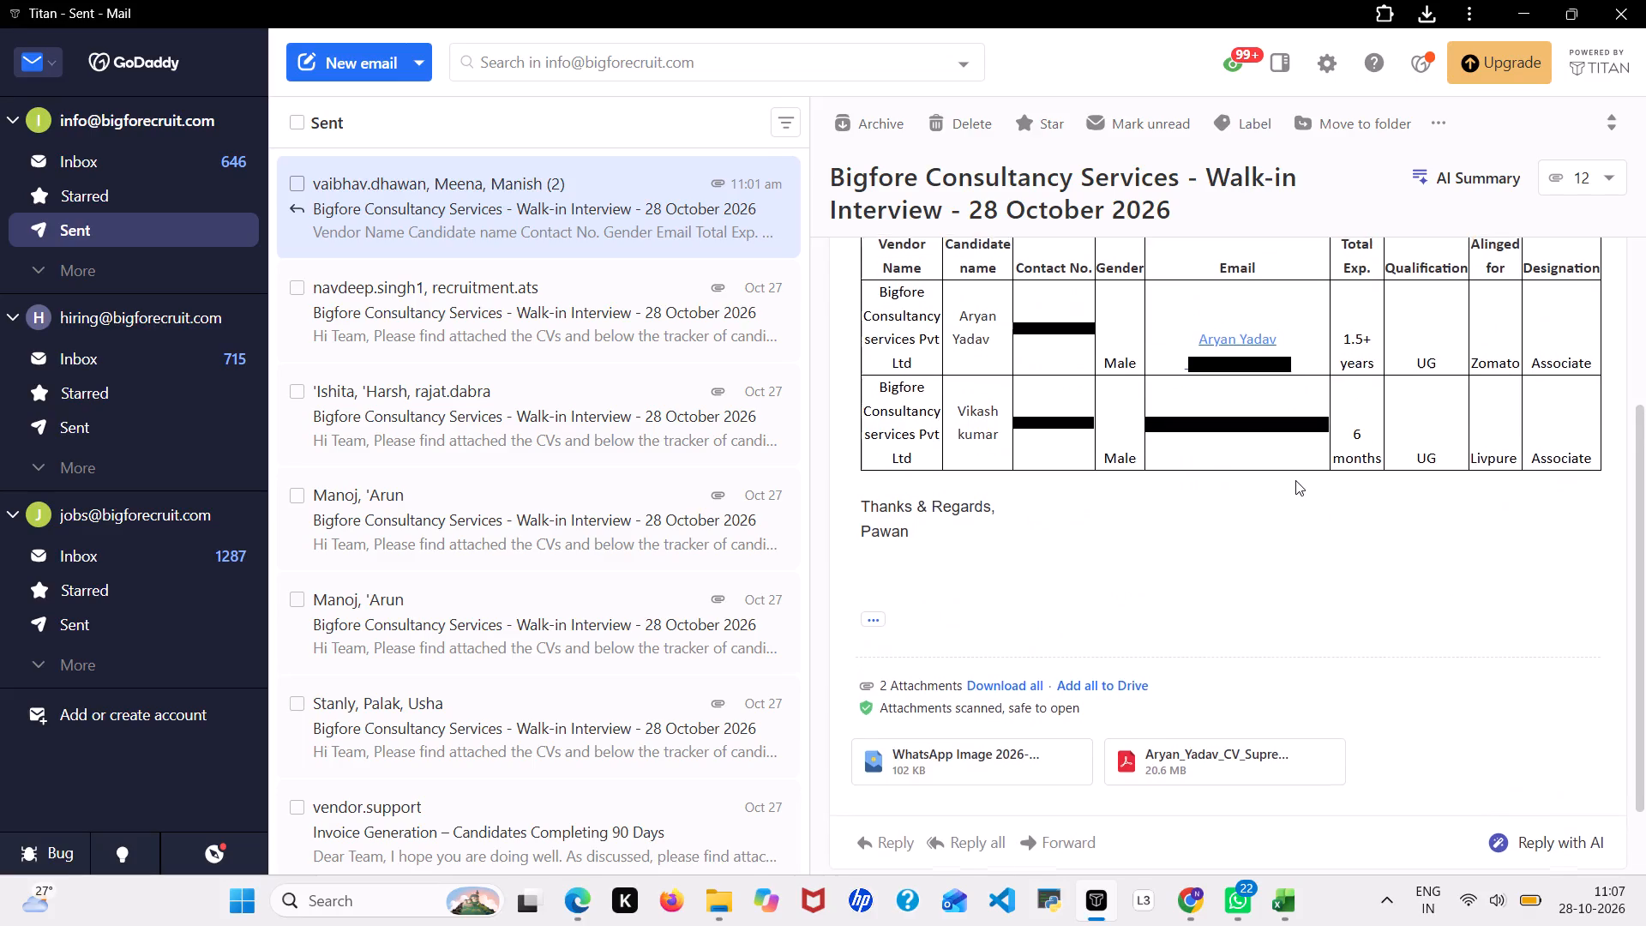
scroll(1295, 480, up, 1)
scroll(856, 598, up, 1)
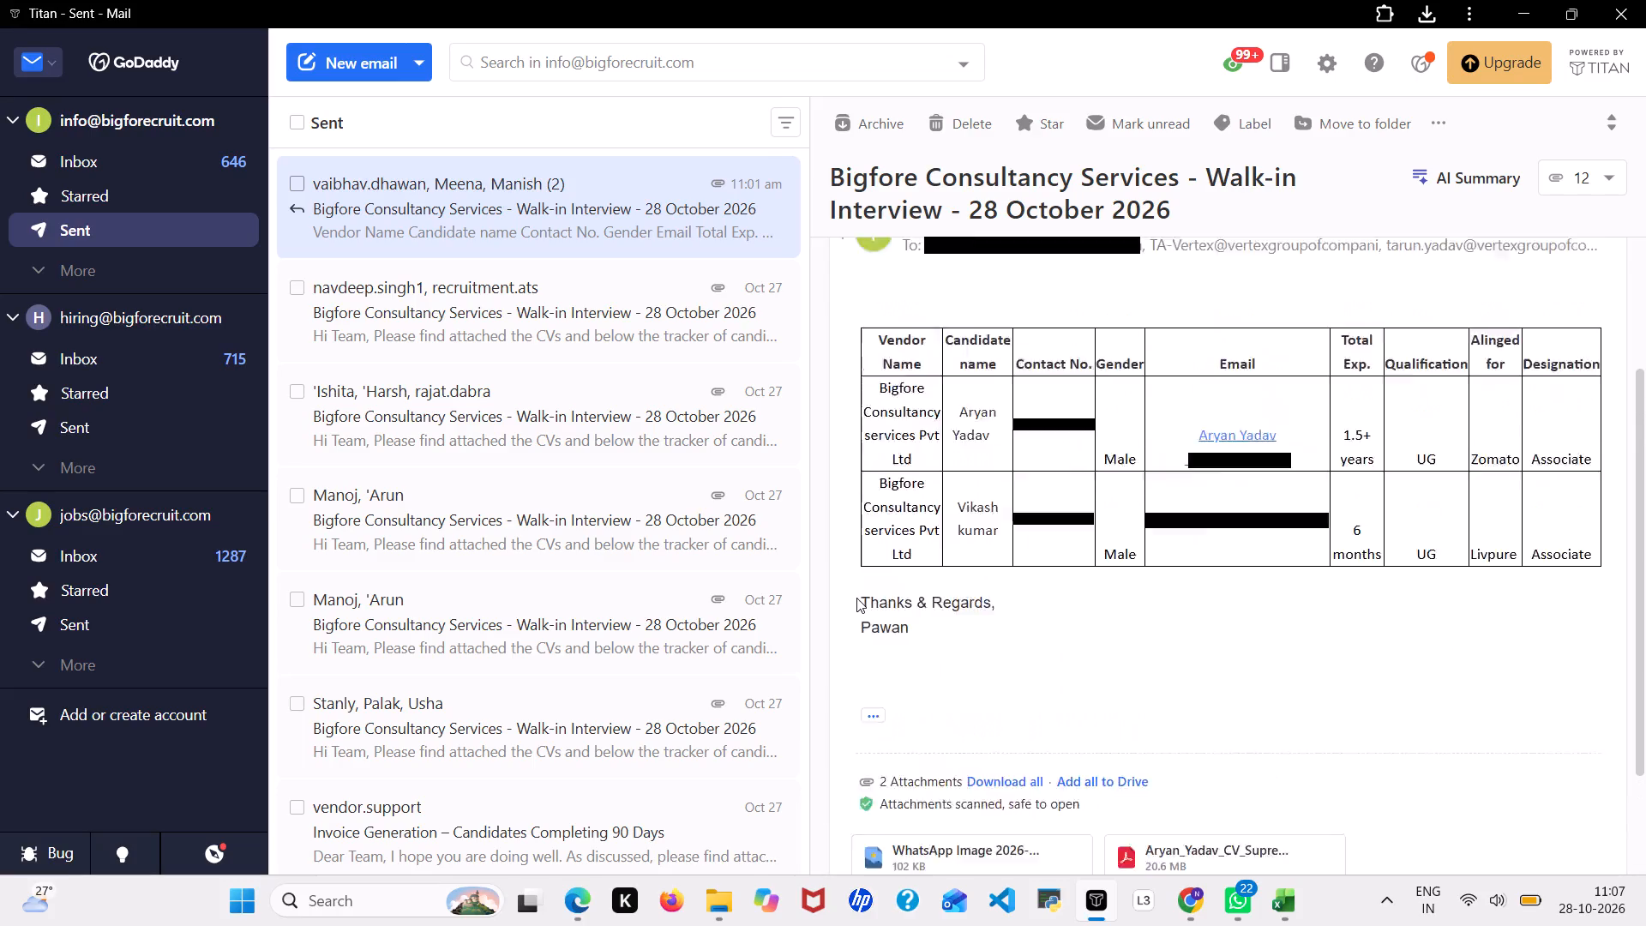
scroll(856, 598, up, 2)
click(1046, 280)
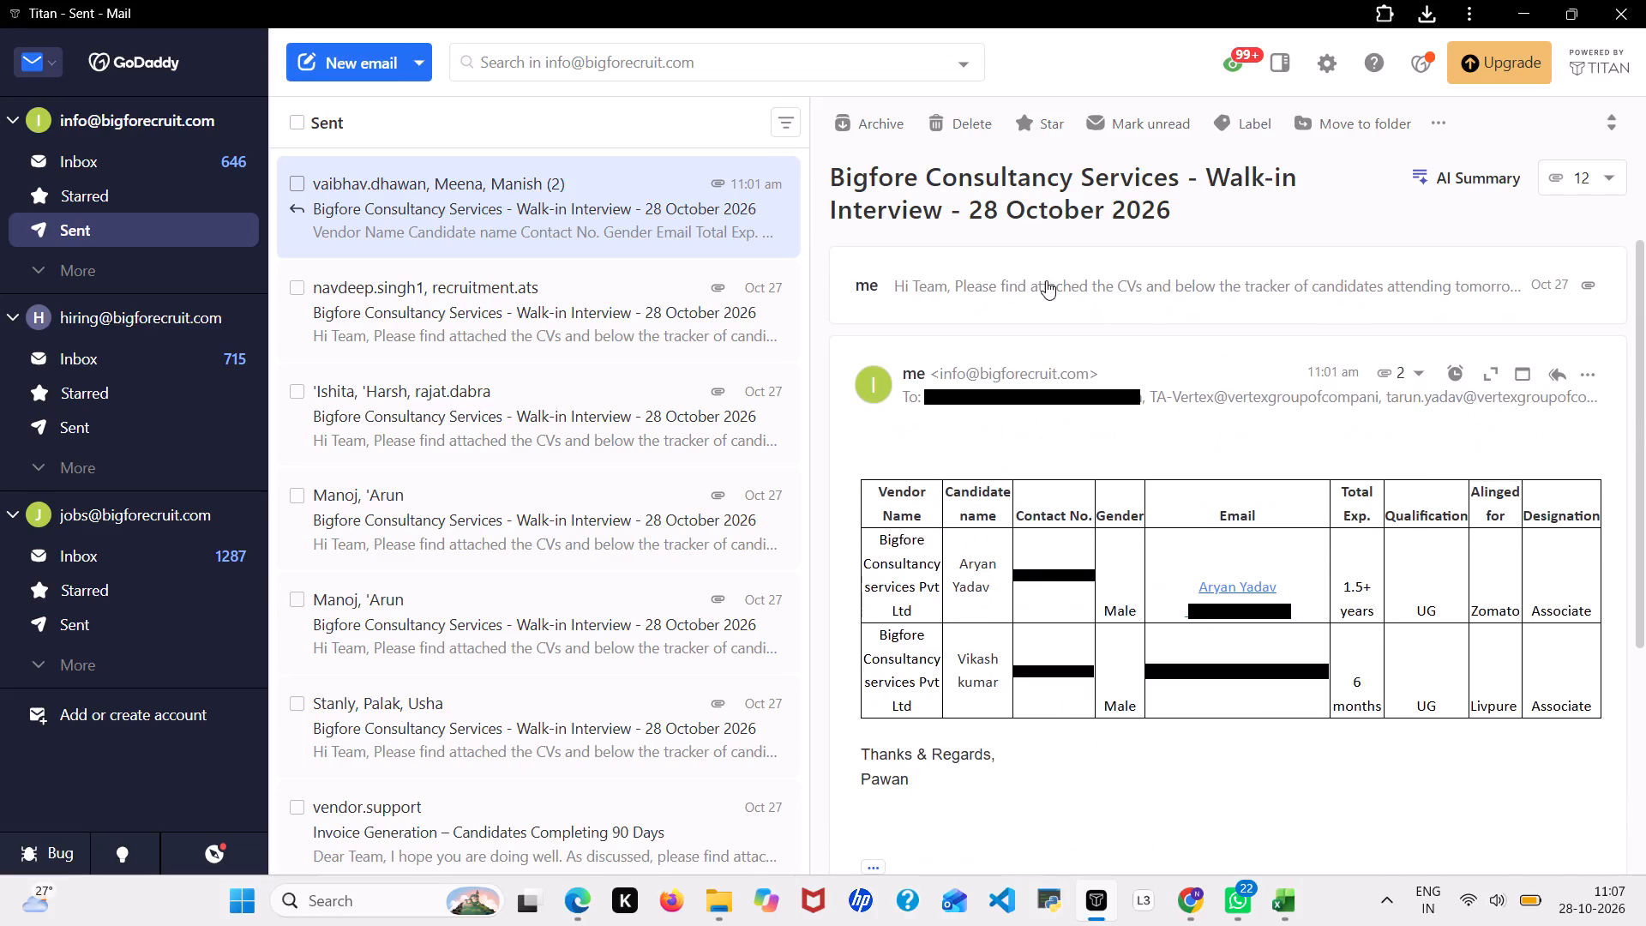
scroll(1017, 517, down, 5)
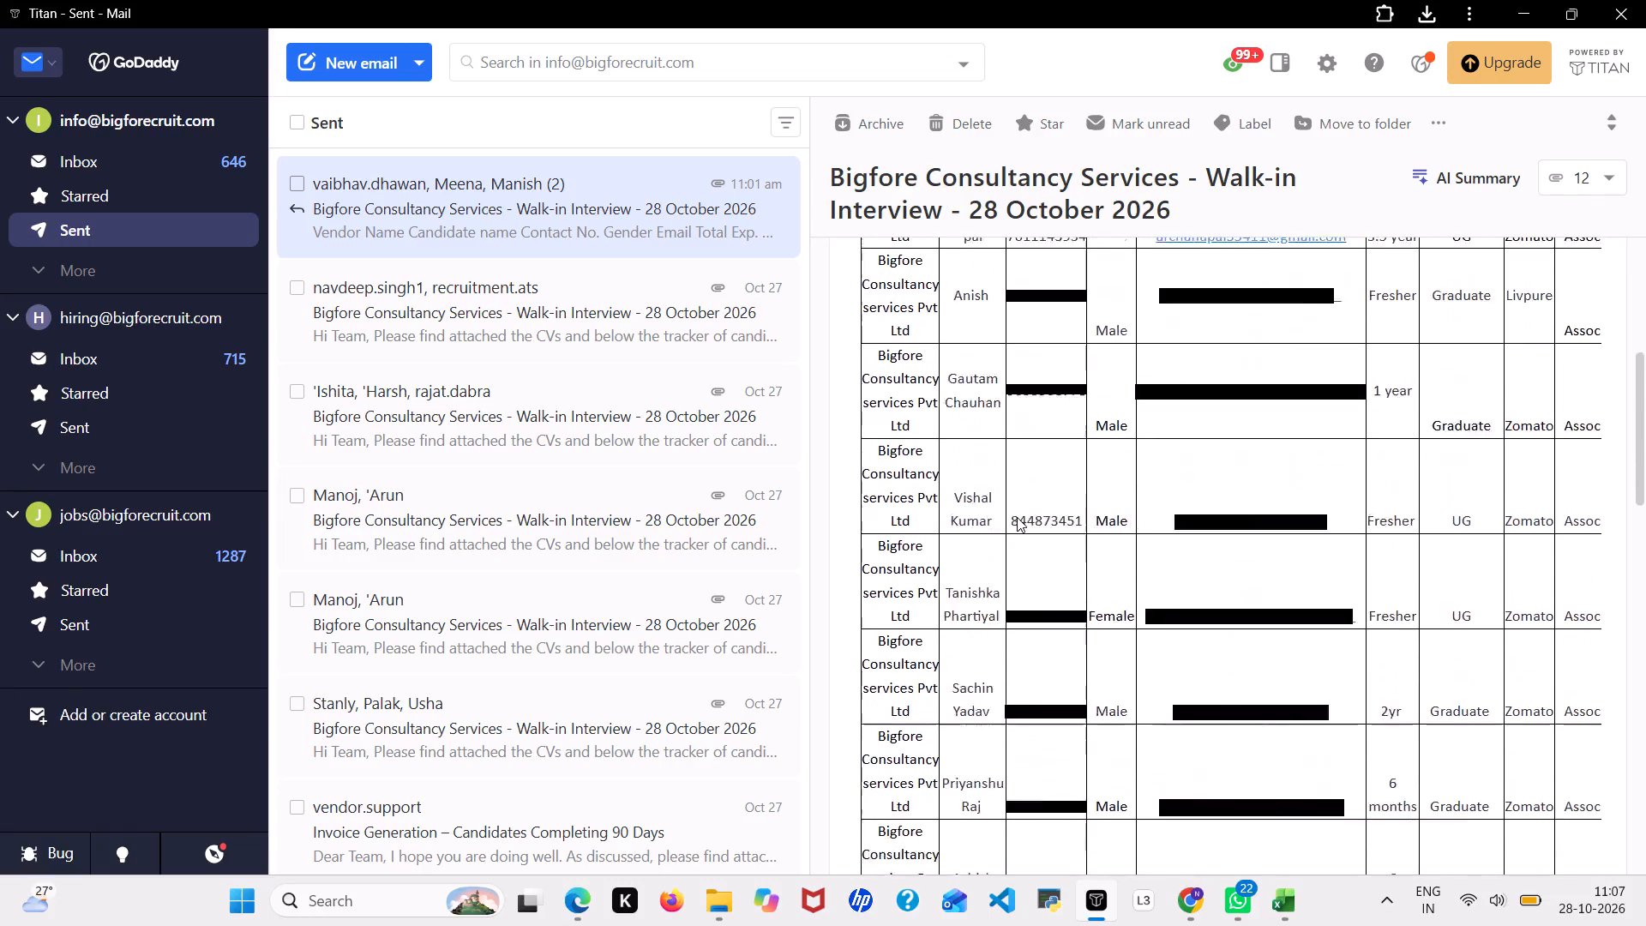
scroll(1017, 517, down, 2)
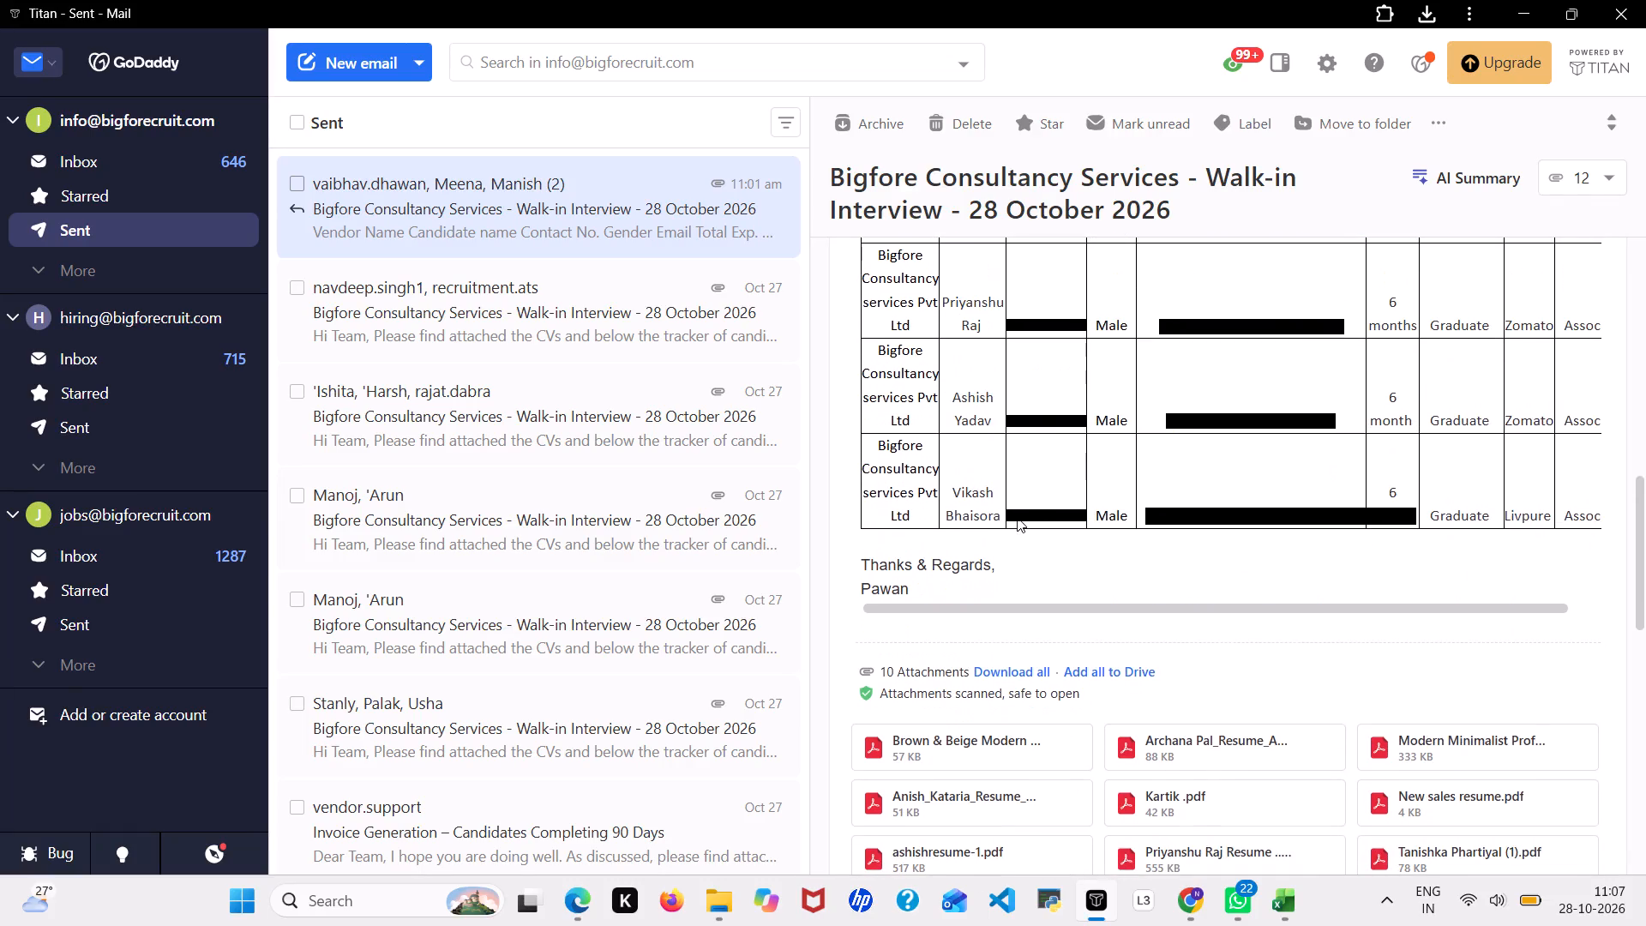
scroll(1017, 517, up, 1)
scroll(1017, 517, down, 4)
scroll(1017, 517, up, 1)
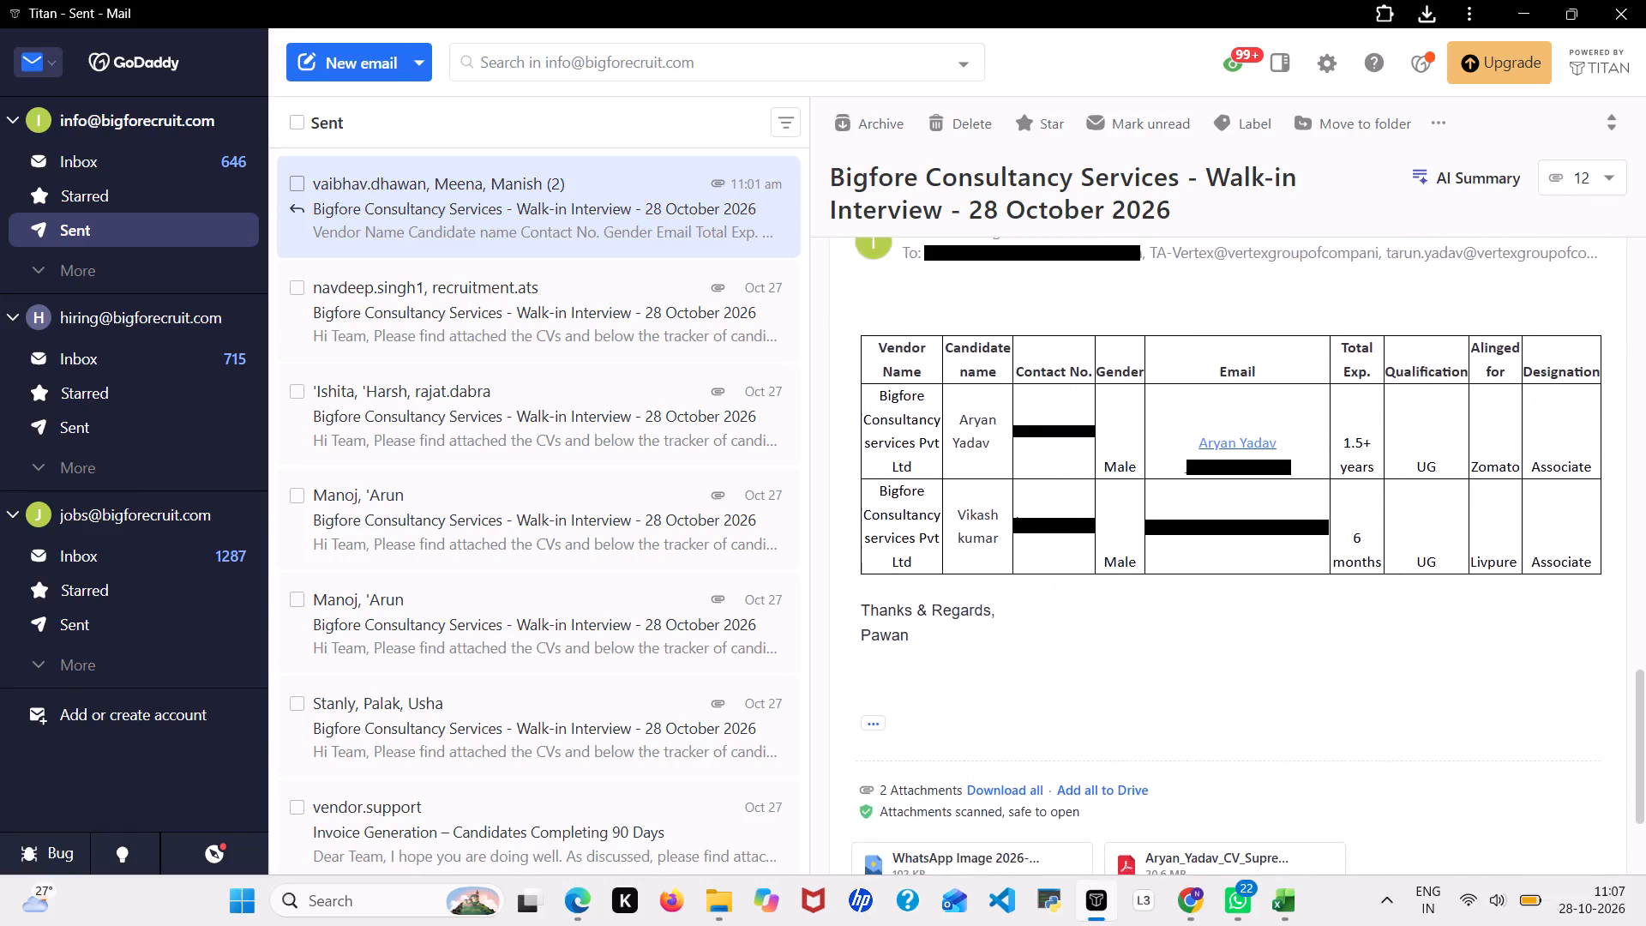
scroll(1017, 517, up, 3)
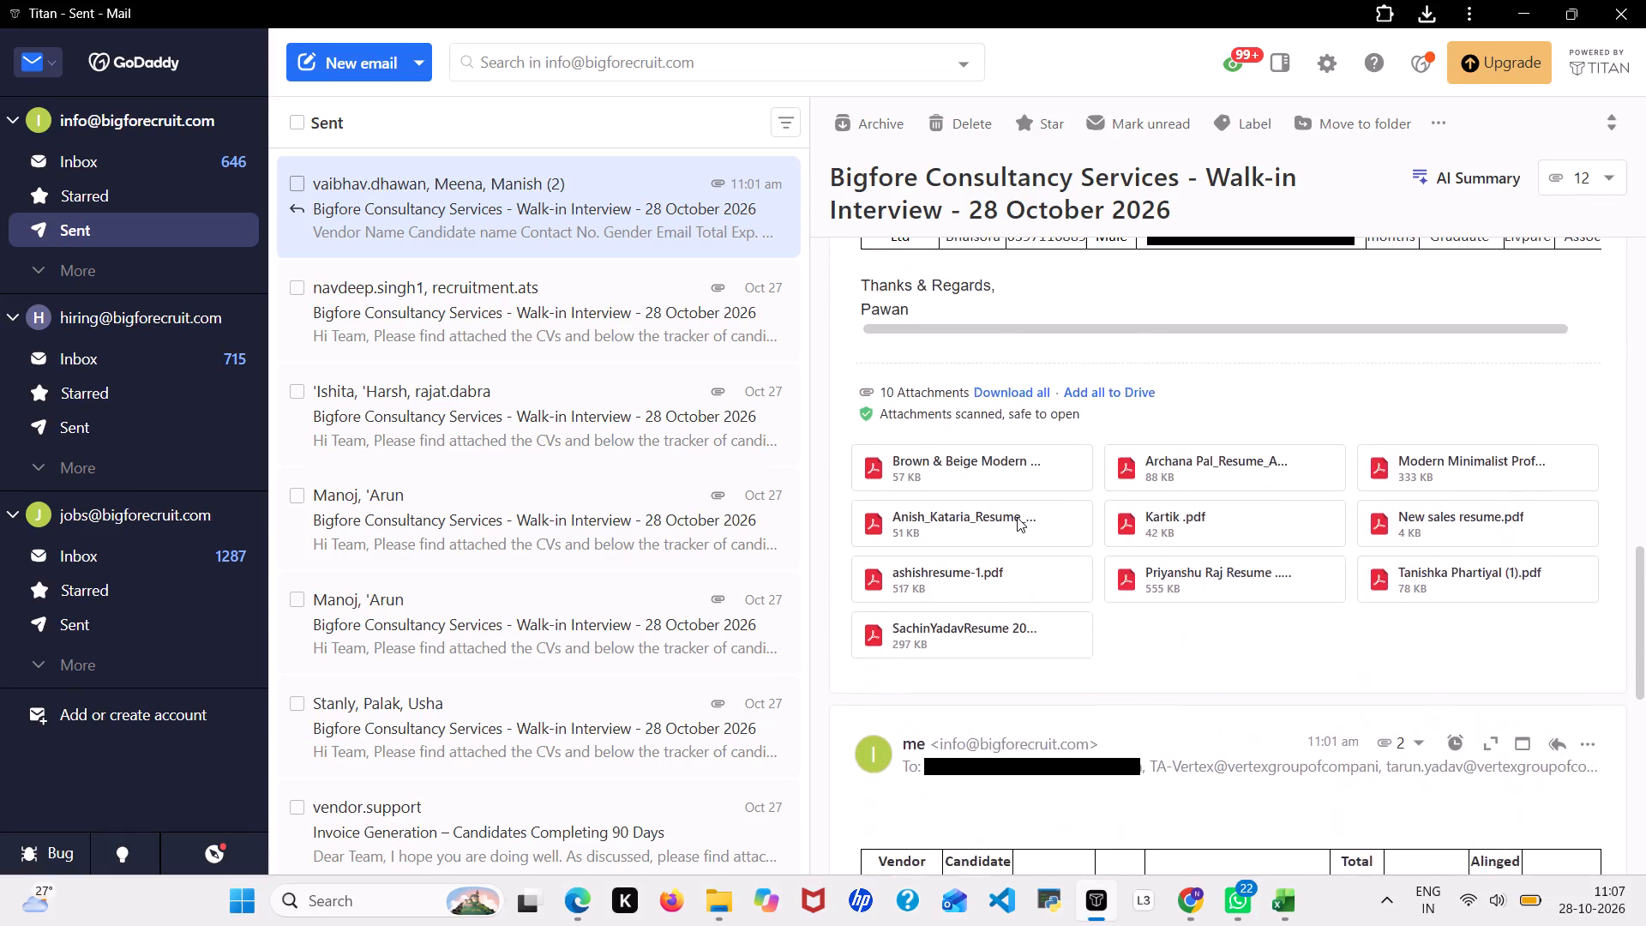
scroll(1017, 517, up, 5)
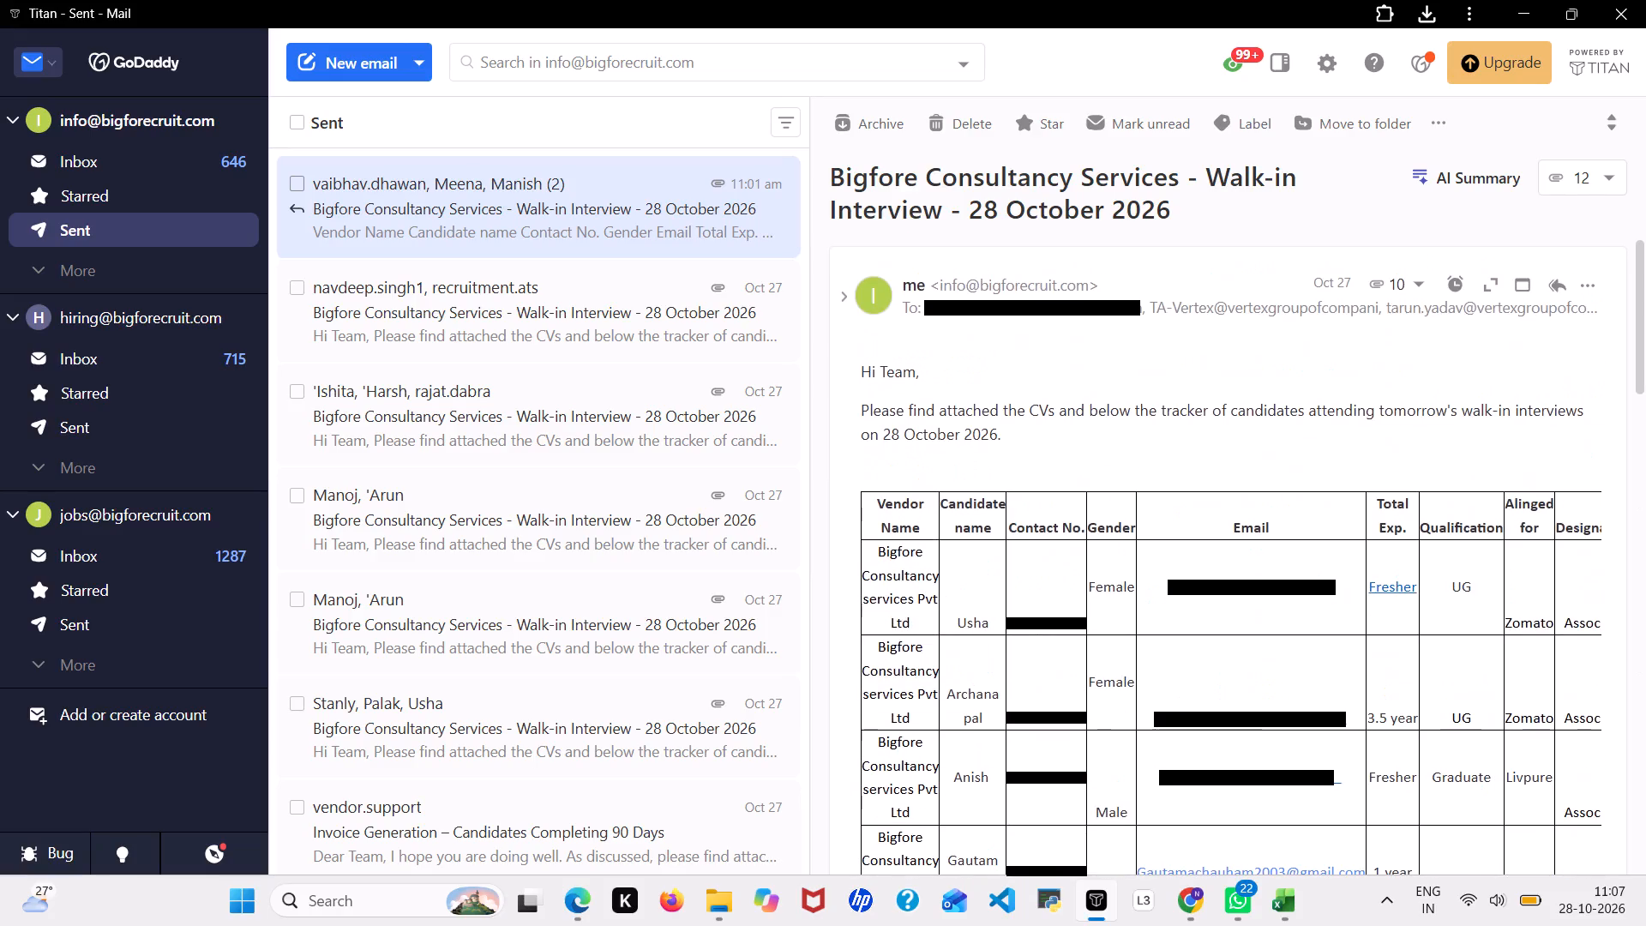
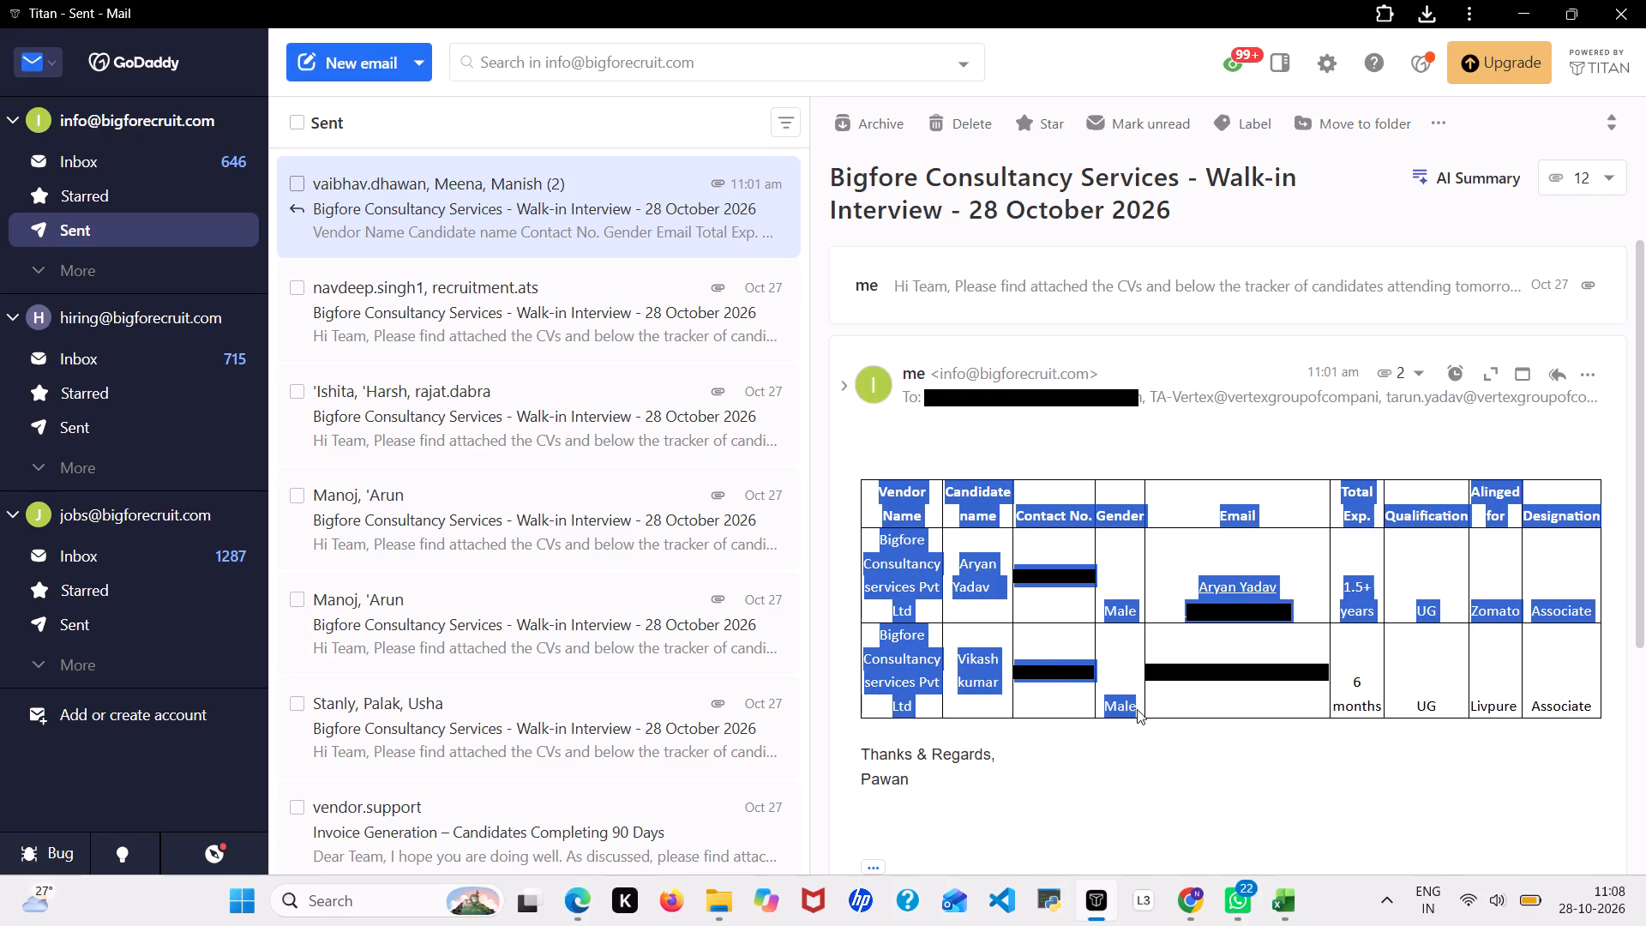
Check the rest of the sent walk-in interview reply, from the candidate table down to its attached CV files.
drag(1137, 709, 1138, 710)
click(1138, 710)
scroll(1138, 710, down, 1)
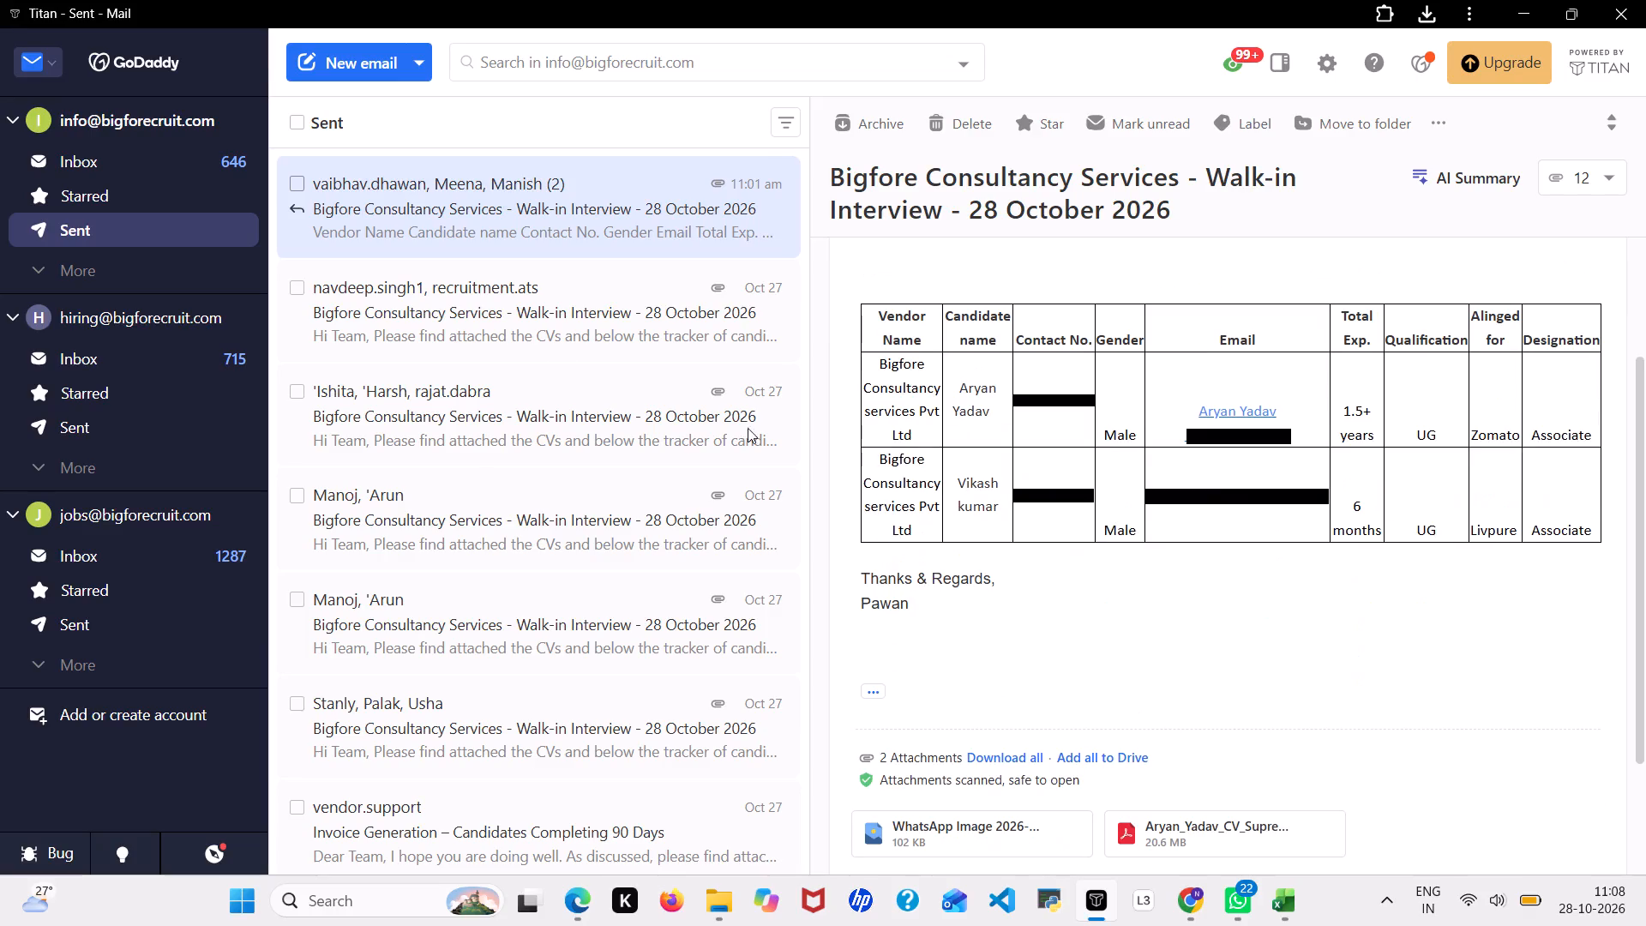